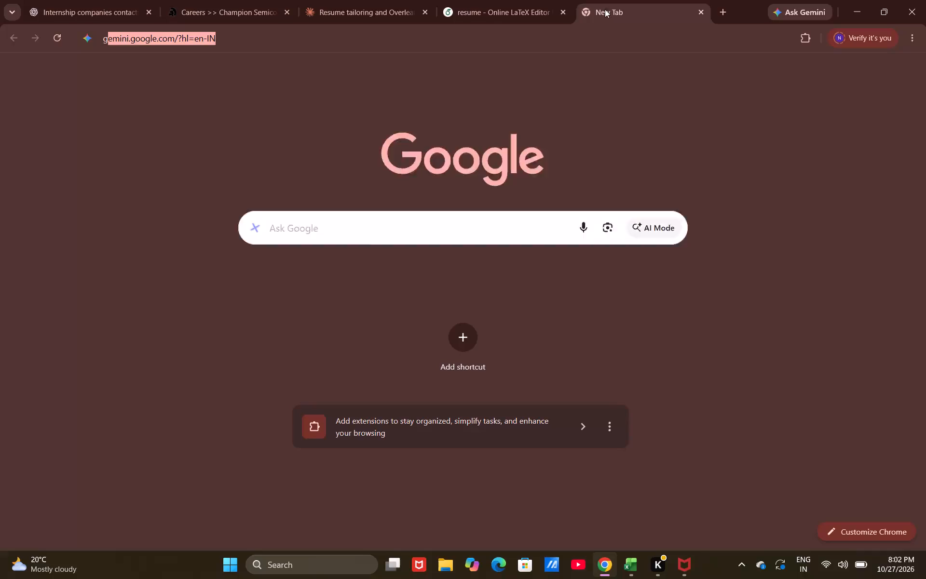
Search the web for "google sheet making" and look through the results for a way to create a sheet.
type("oogle sheeet")
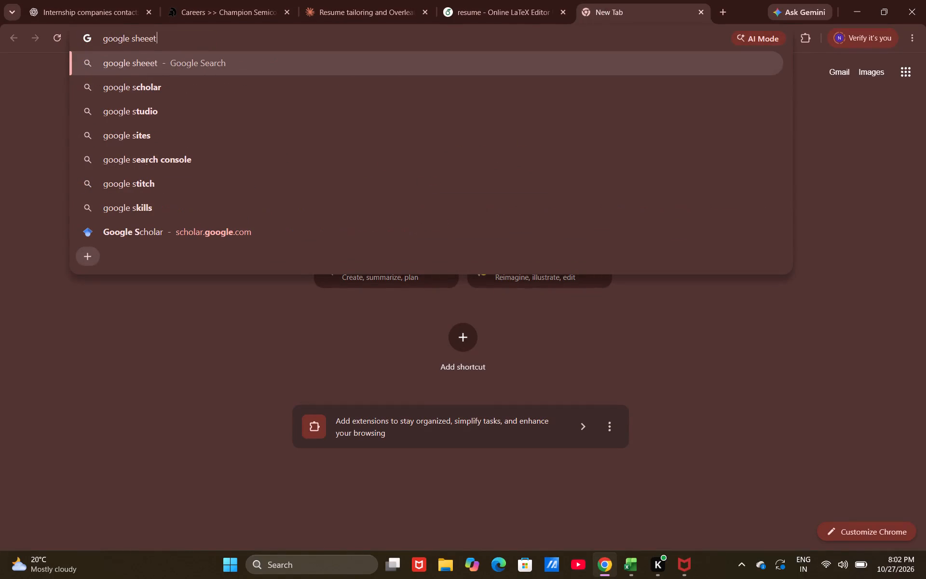
key("space")
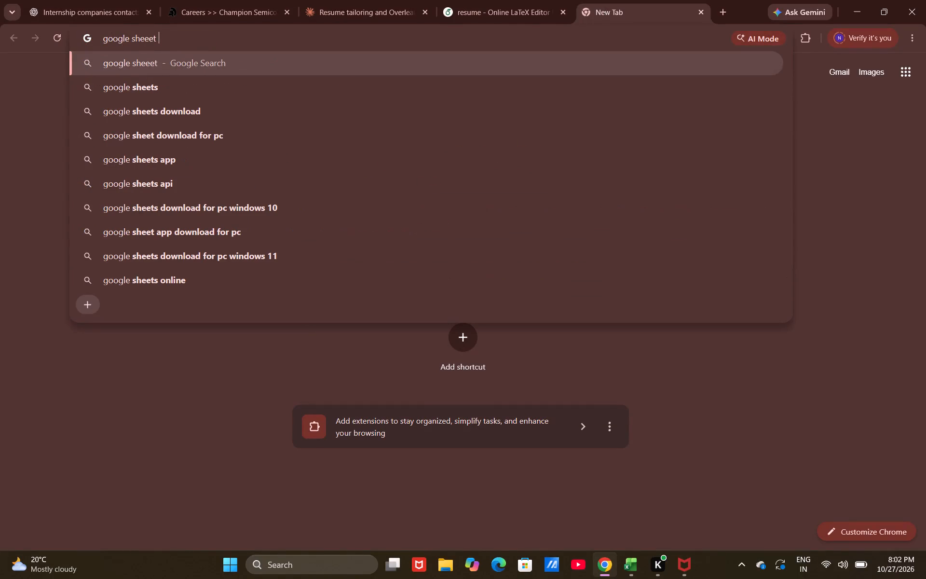
type("maakibbg")
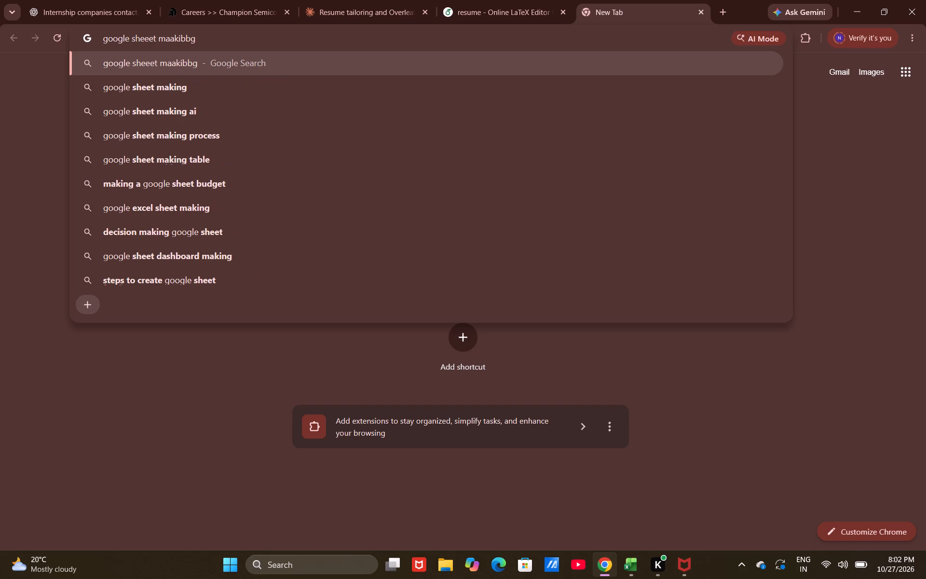
key("Down")
key("Return")
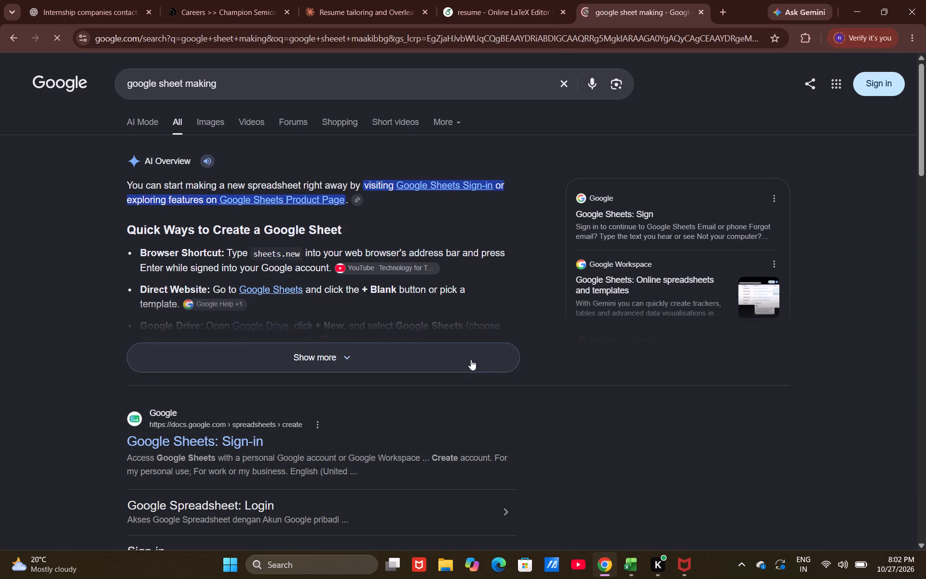
scroll(471, 359, "down", 5)
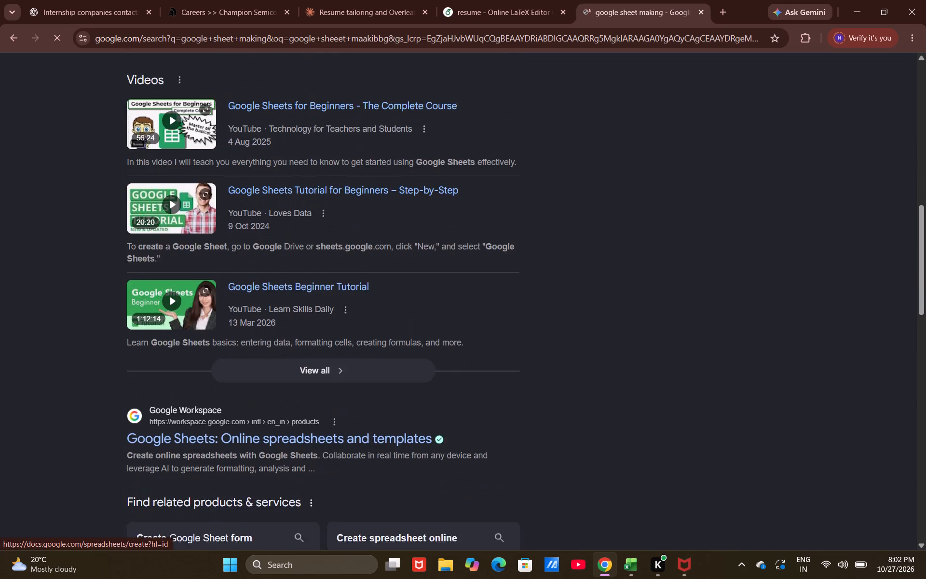
scroll(471, 359, "down", 4)
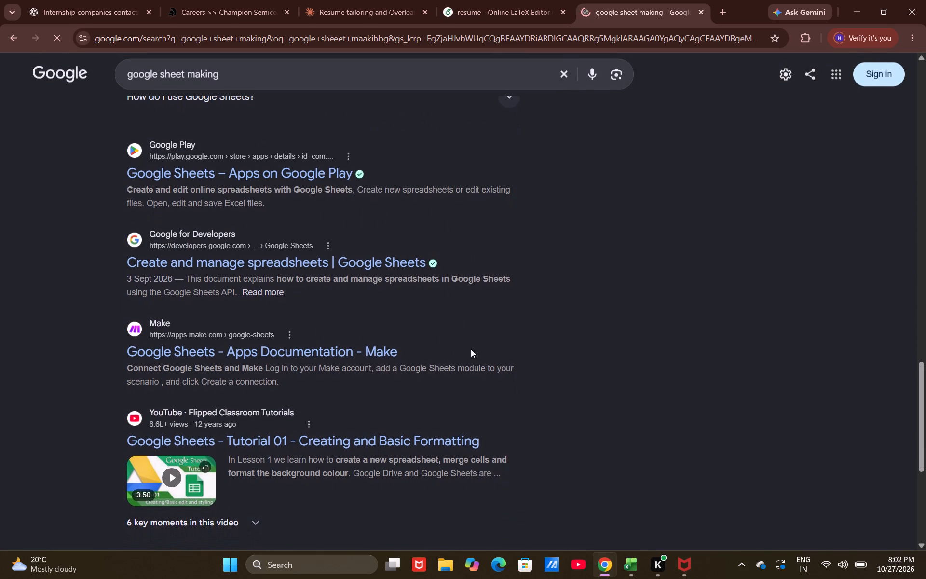
Change the search query to "google response sheet" and run the search.
left_click(260, 88)
key("BackSpace")
key("BackSpace")
key("BackSpace")
key("BackSpace")
key("BackSpace")
key("BackSpace")
key("BackSpace")
key("BackSpace")
key("BackSpace")
key("BackSpace")
key("BackSpace")
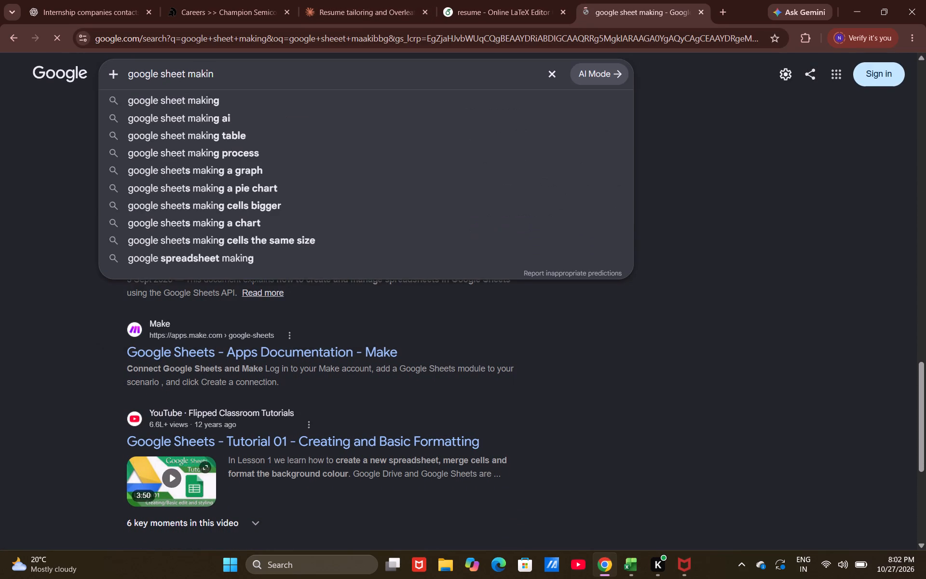
key("BackSpace")
type("res")
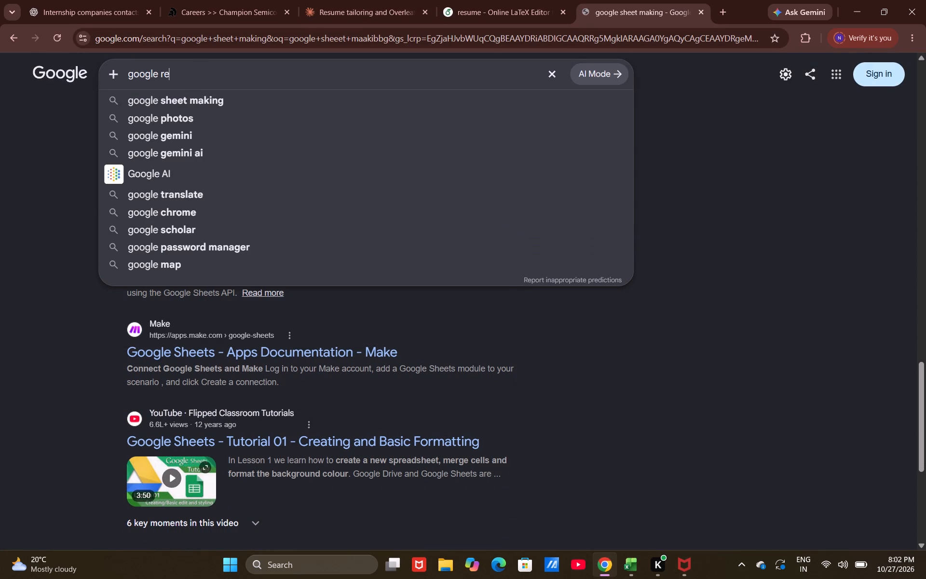
type("ponse")
key("space")
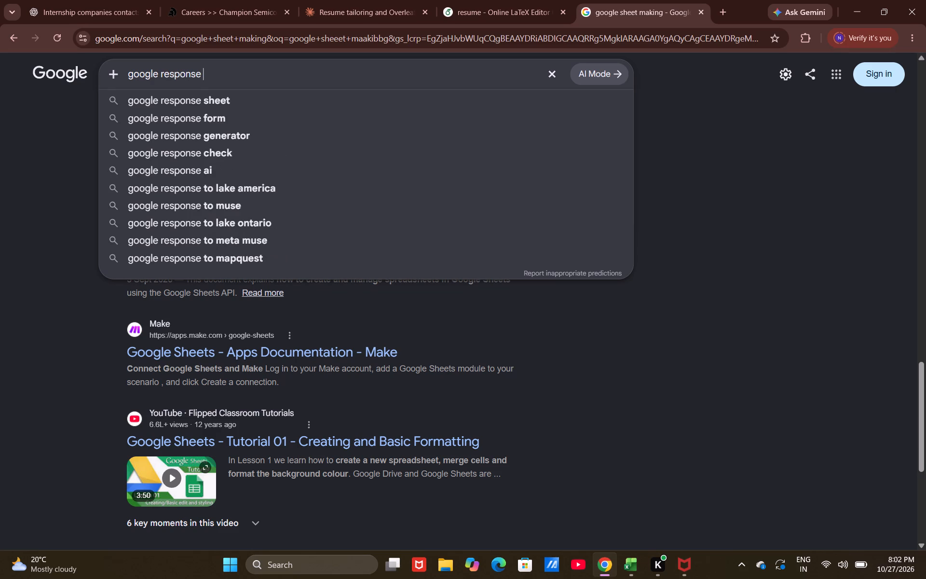
key("Down")
key("Return")
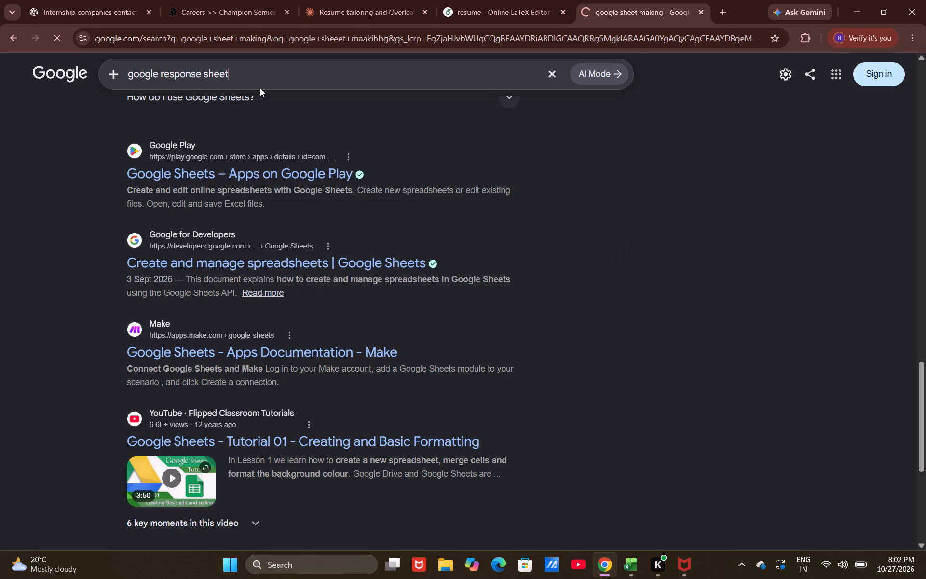
Find the googleapps.com result "Online Form Creator | Google Workspace - G Suite" and open it.
scroll(277, 367, "down", 2)
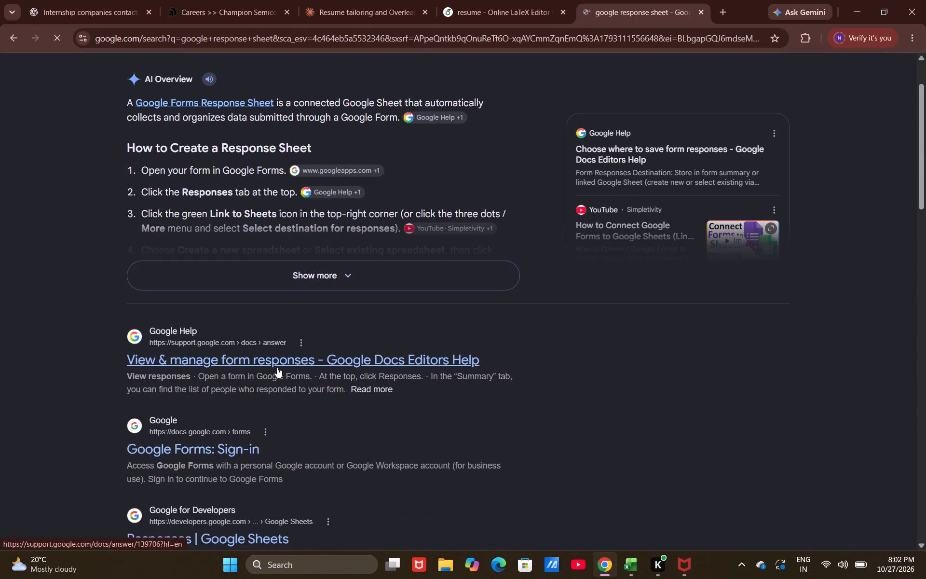
scroll(344, 366, "down", 5)
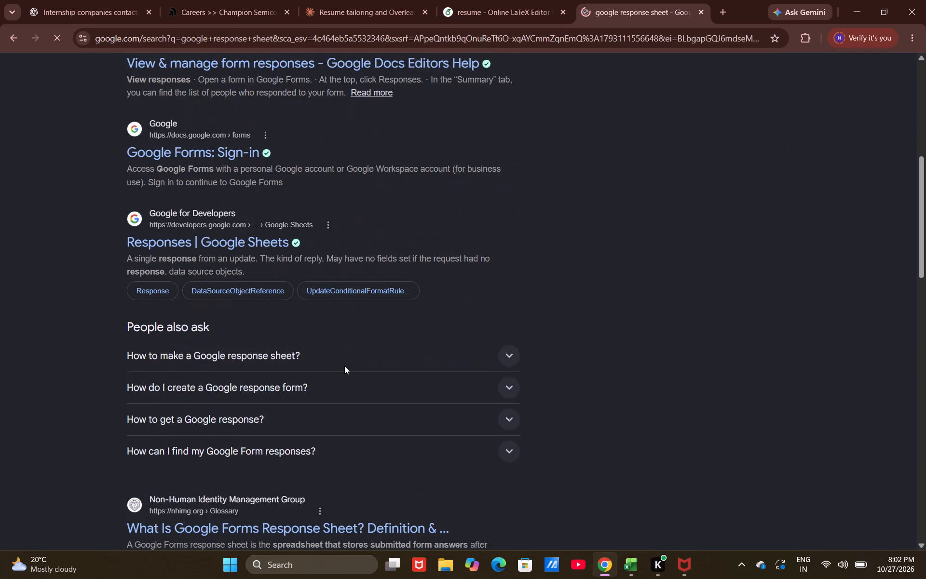
scroll(344, 366, "down", 2)
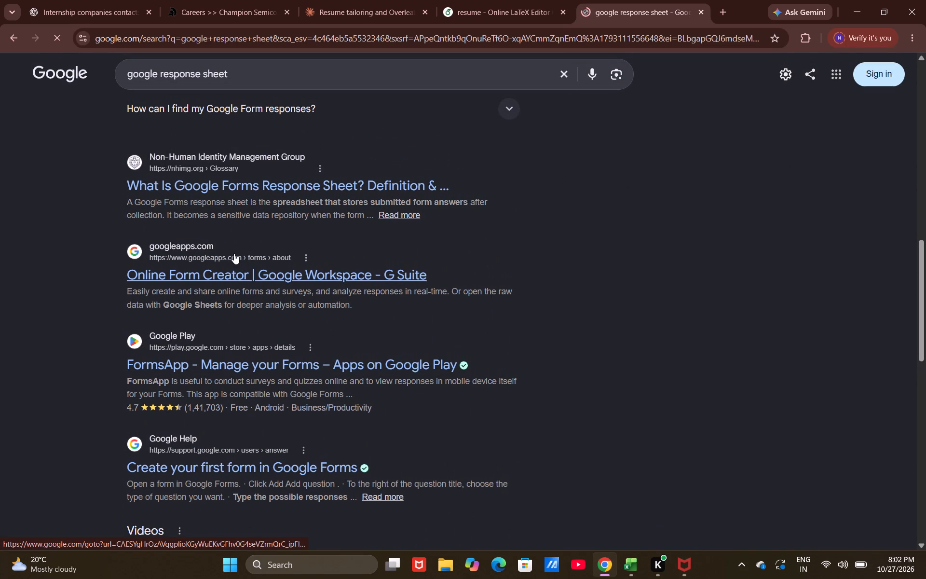
left_click(225, 272)
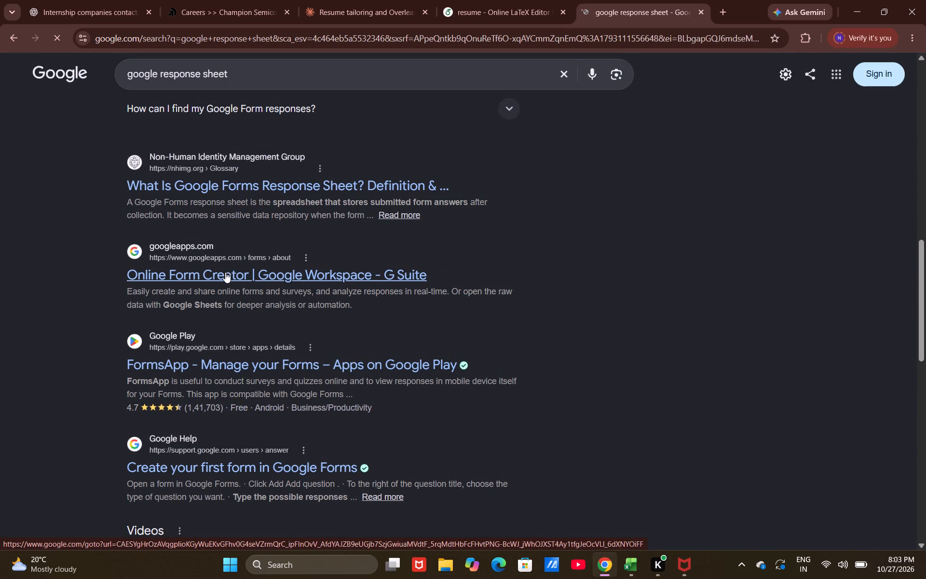
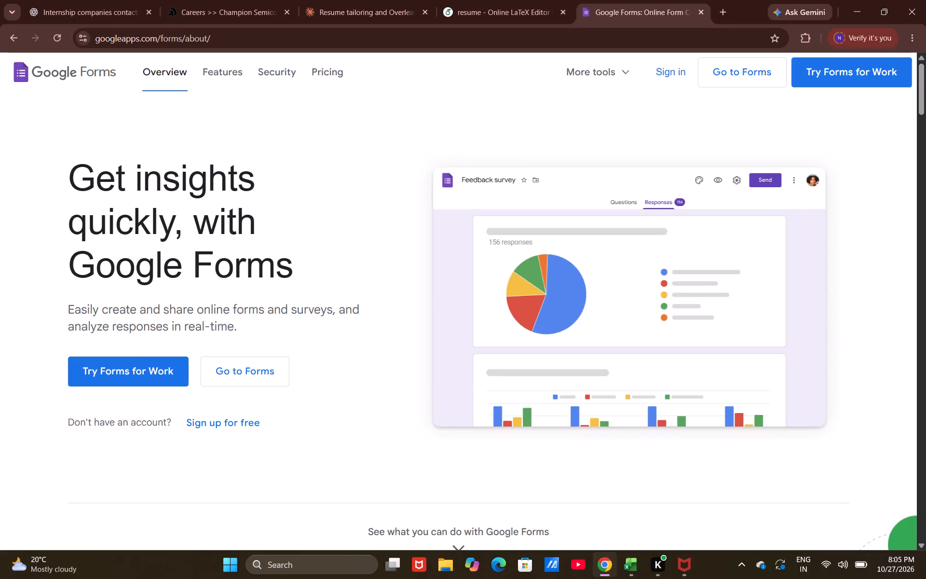
Open the Try Forms for Work option from the Google Forms overview page.
left_click(127, 368)
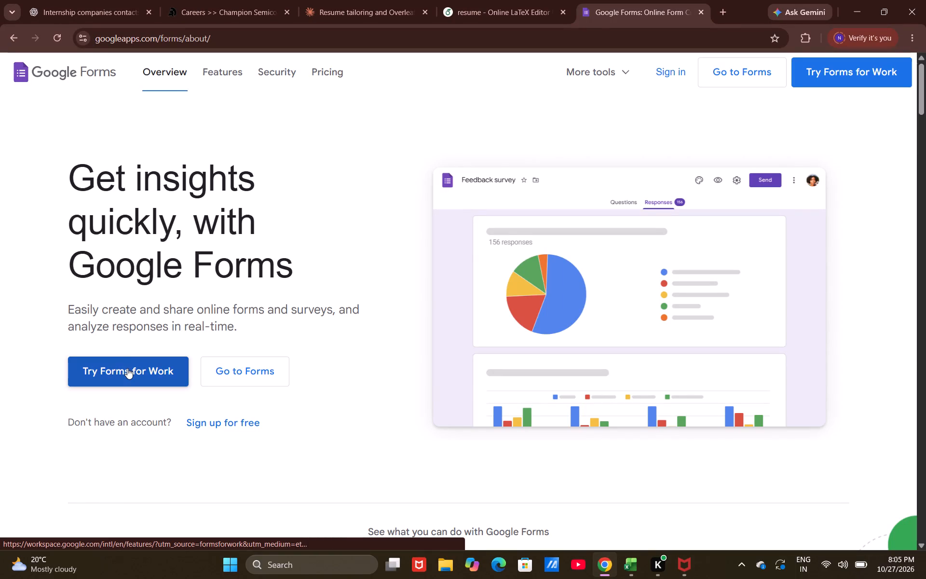
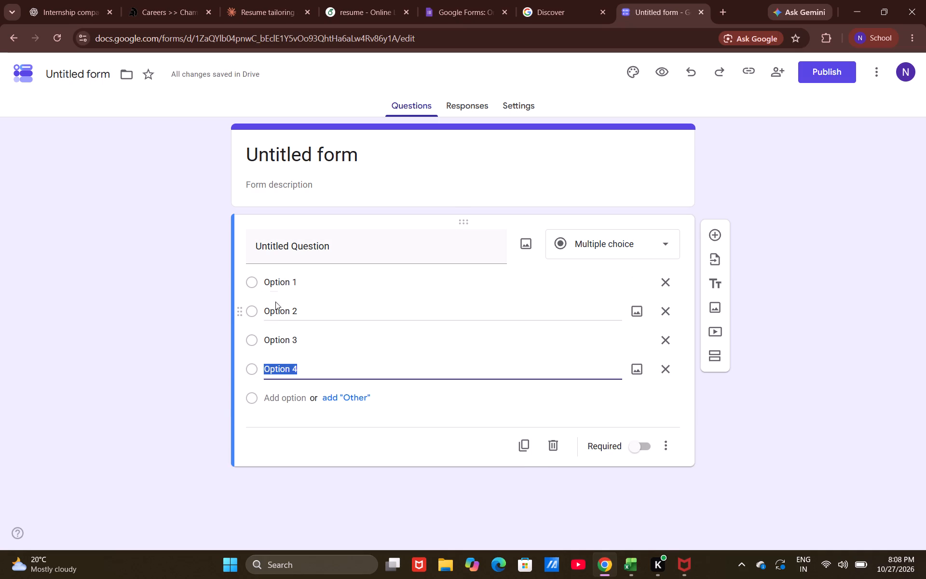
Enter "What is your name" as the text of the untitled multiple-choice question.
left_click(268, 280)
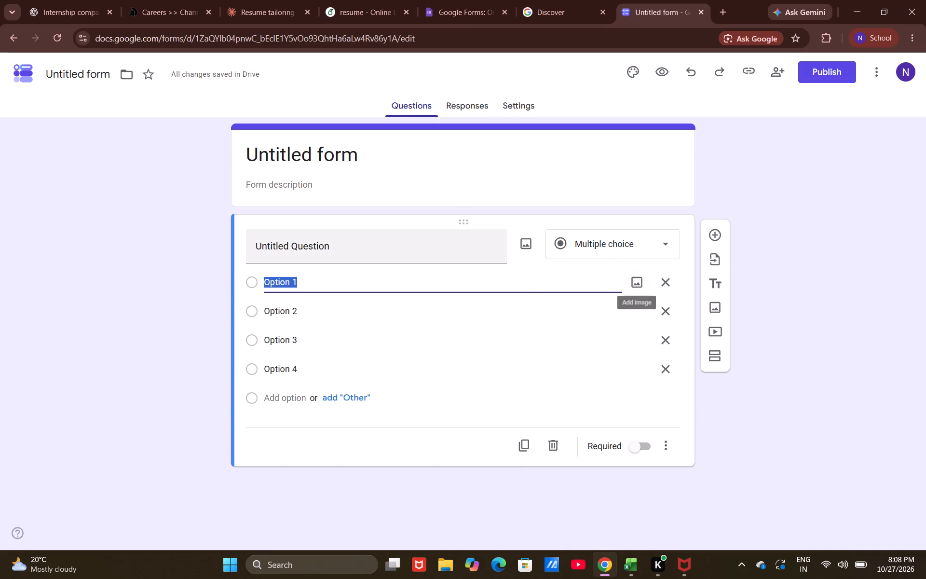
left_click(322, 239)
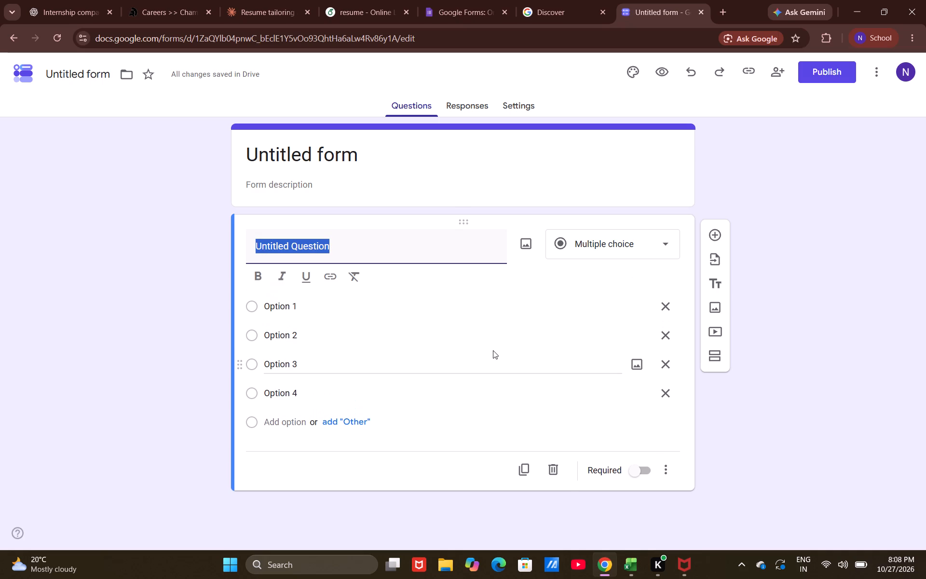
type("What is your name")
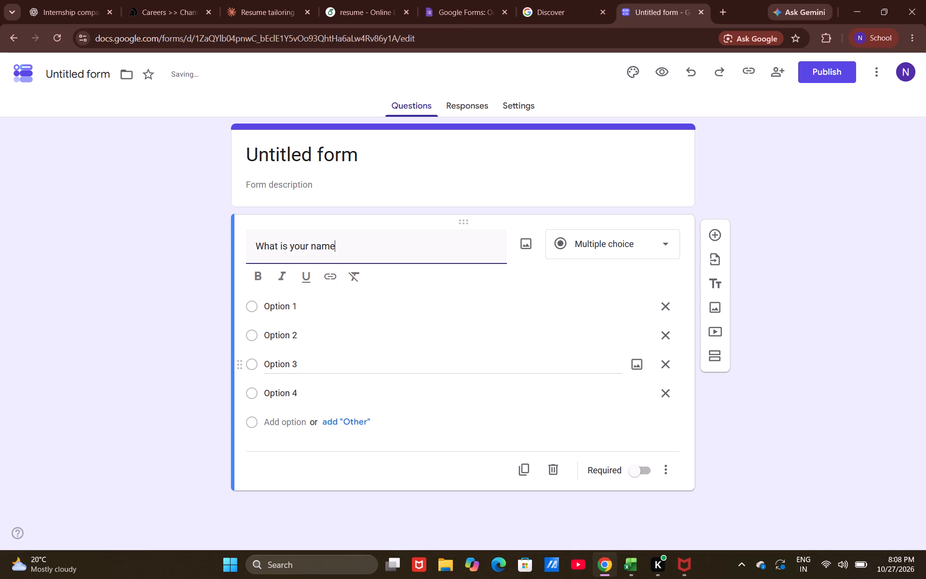
Replace the question's text with "Name".
key("BackSpace")
key("BackSpace")
key("BackSpace")
key("BackSpace")
key("BackSpace")
key("BackSpace")
key("BackSpace")
key("BackSpace")
key("BackSpace")
key("BackSpace")
key("BackSpace")
key("BackSpace")
key("BackSpace")
key("BackSpace")
key("BackSpace")
key("BackSpace")
key("BackSpace")
key("BackSpace")
key("BackSpace")
key("BackSpace")
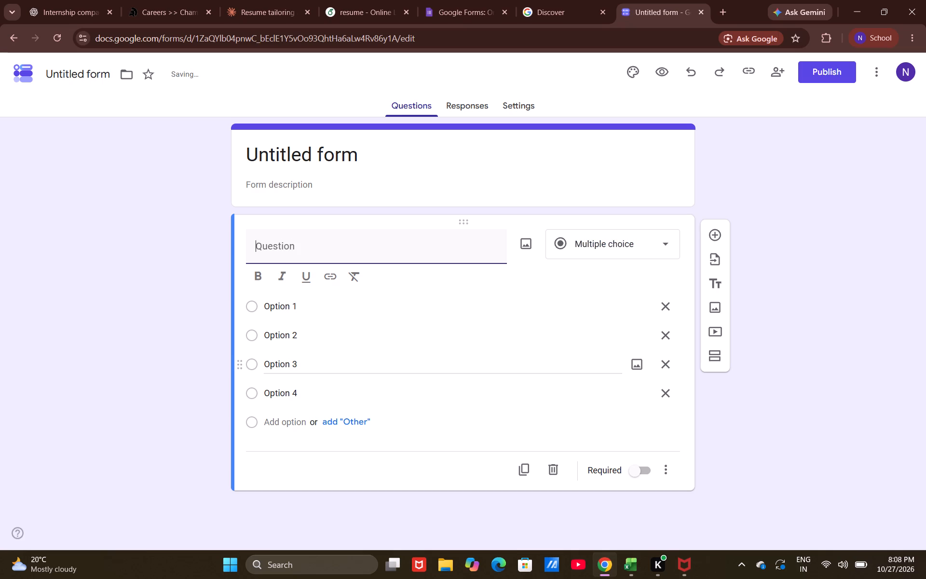
type("Name")
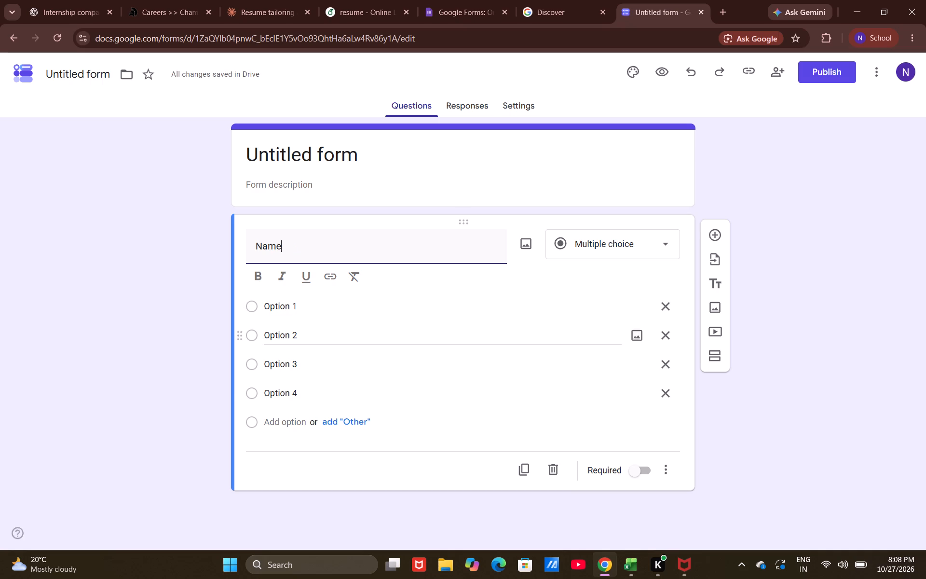
Remove Option 1, Option 3 and Option 2 from the Name question, keeping only Option 4.
left_click(665, 306)
left_click(665, 306)
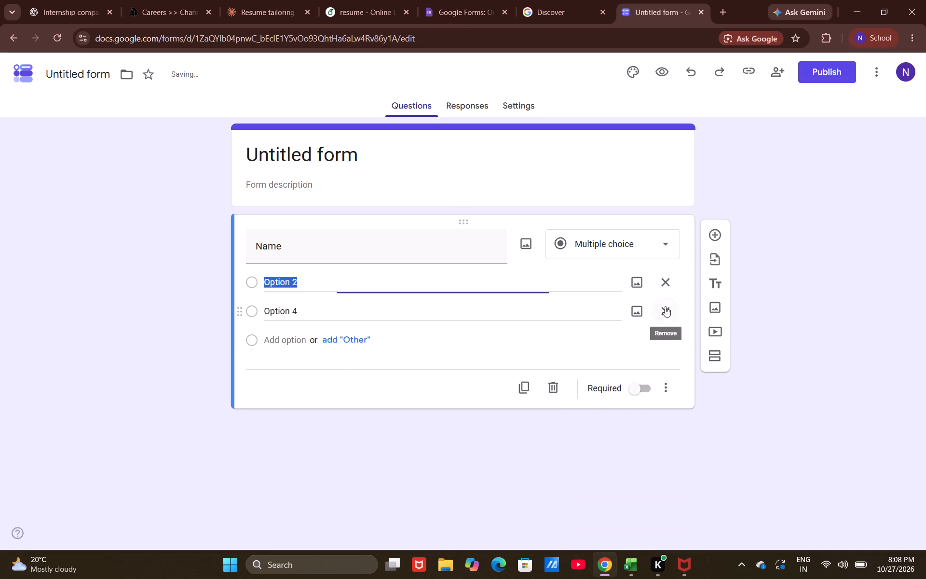
left_click(661, 285)
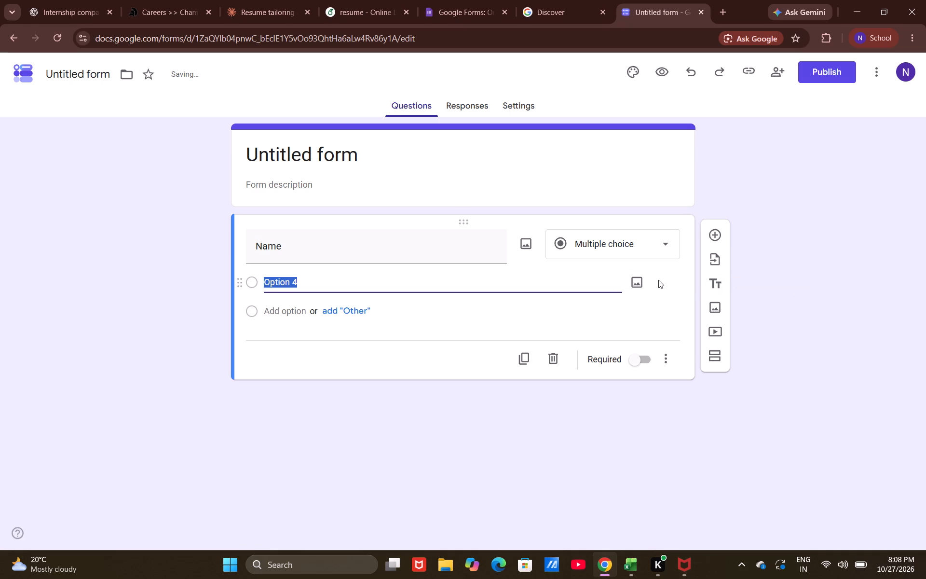
Switch back to the open Google Forms overview page.
left_click(574, 0)
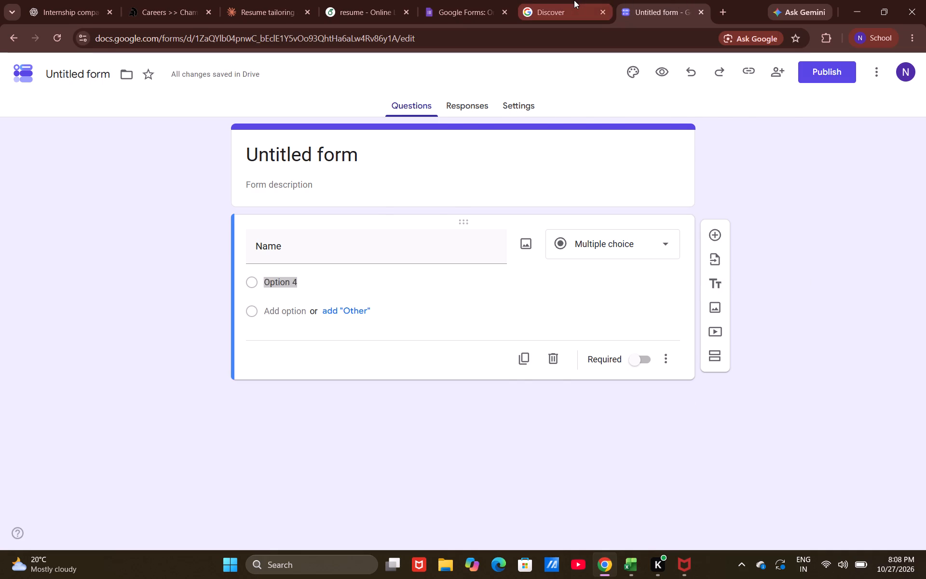
left_click(483, 0)
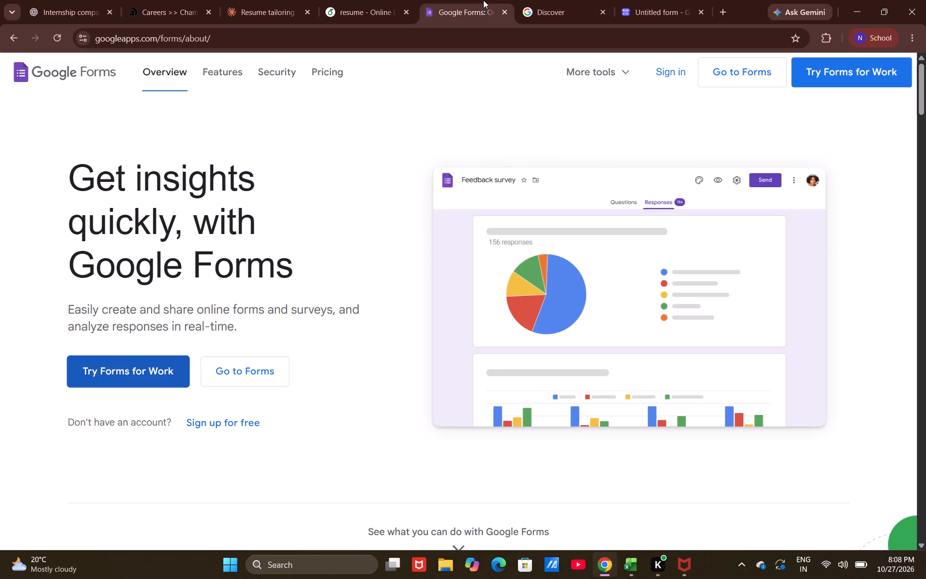
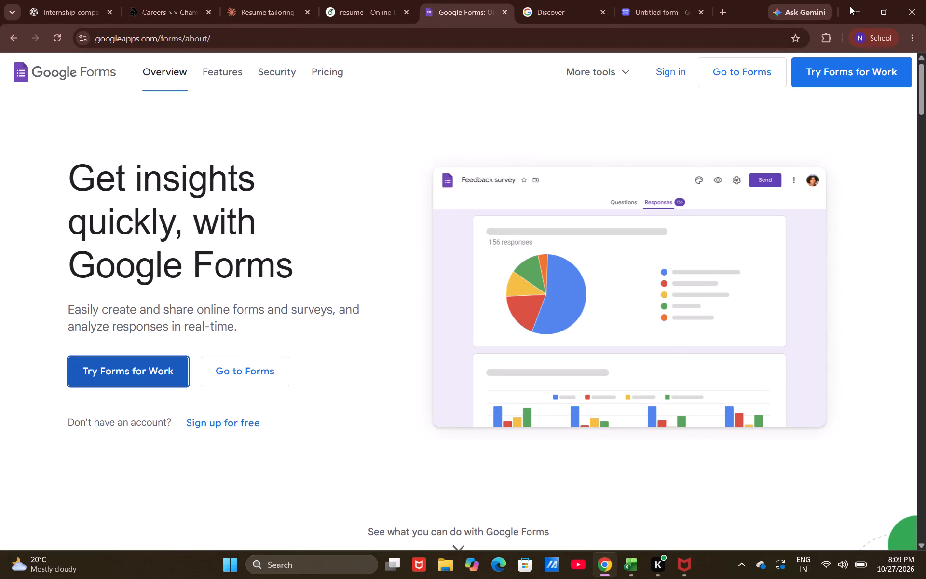
Return to the untitled form and enter "Vigilance awareness week" as the form description.
left_click(651, 4)
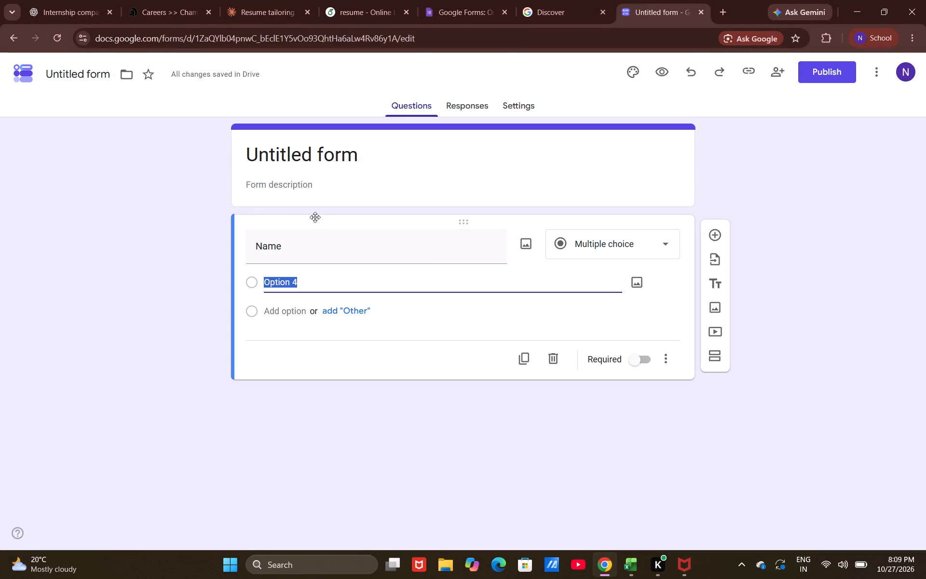
left_click(305, 186)
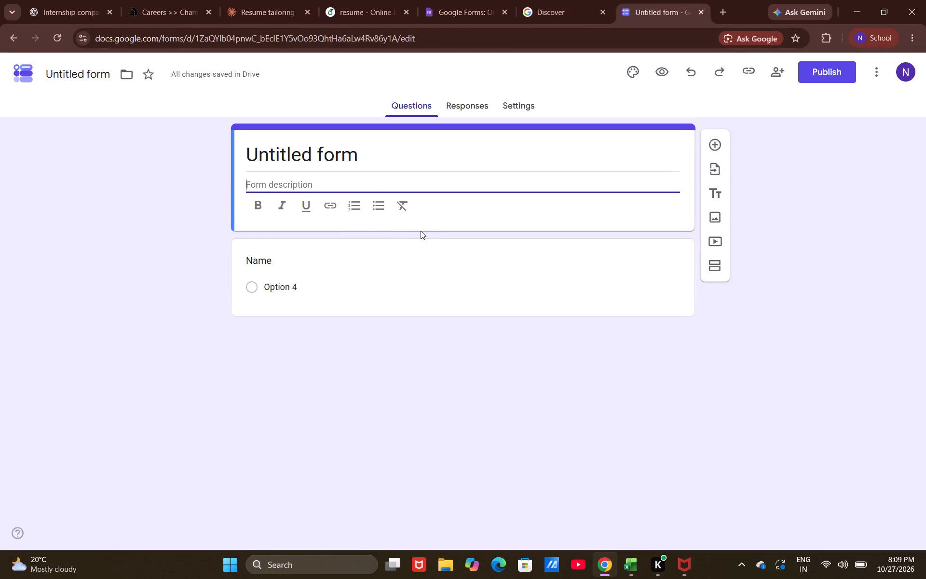
type("Vigilance")
key("space")
type("awarened")
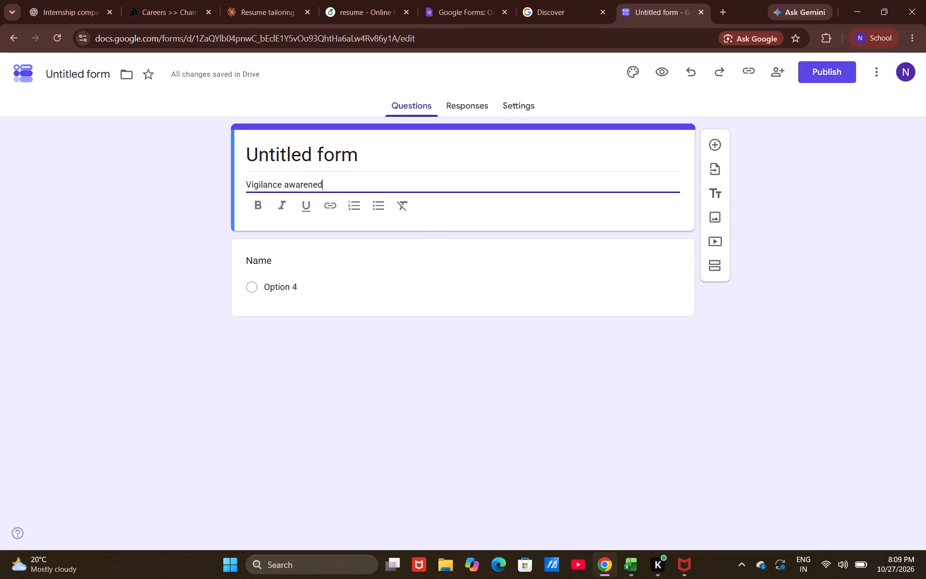
key("BackSpace")
type("ss w")
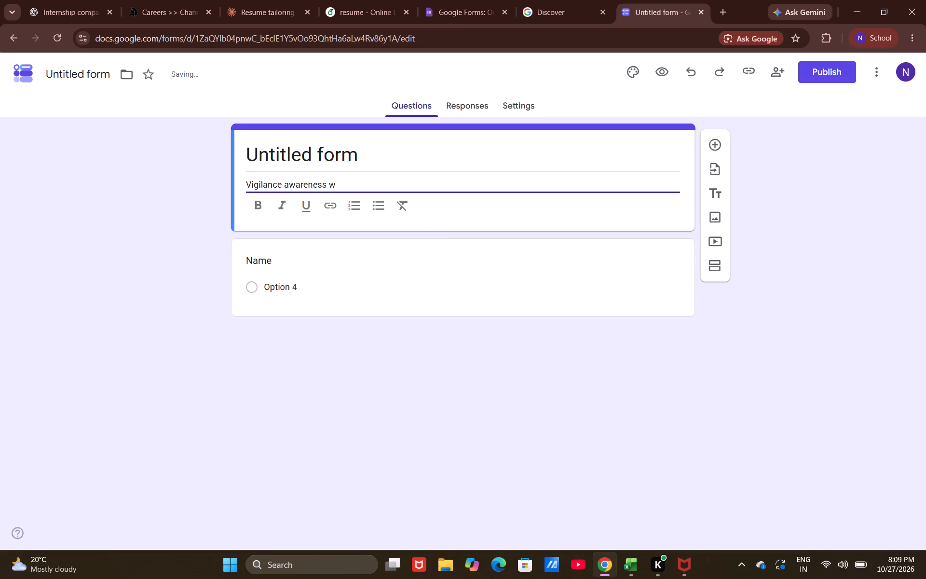
type("eek")
Change the Name question's type from multiple choice to Short answer.
left_click(275, 261)
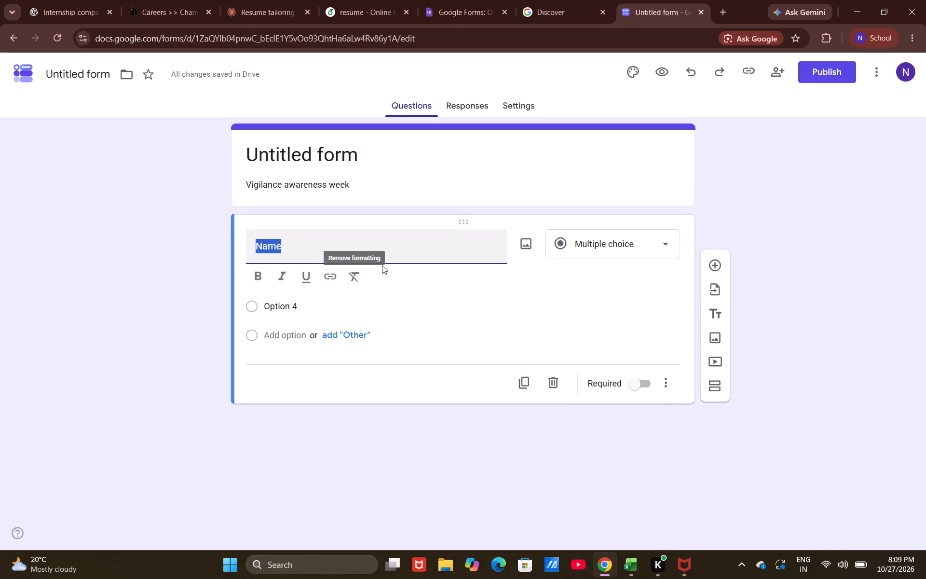
left_click(608, 242)
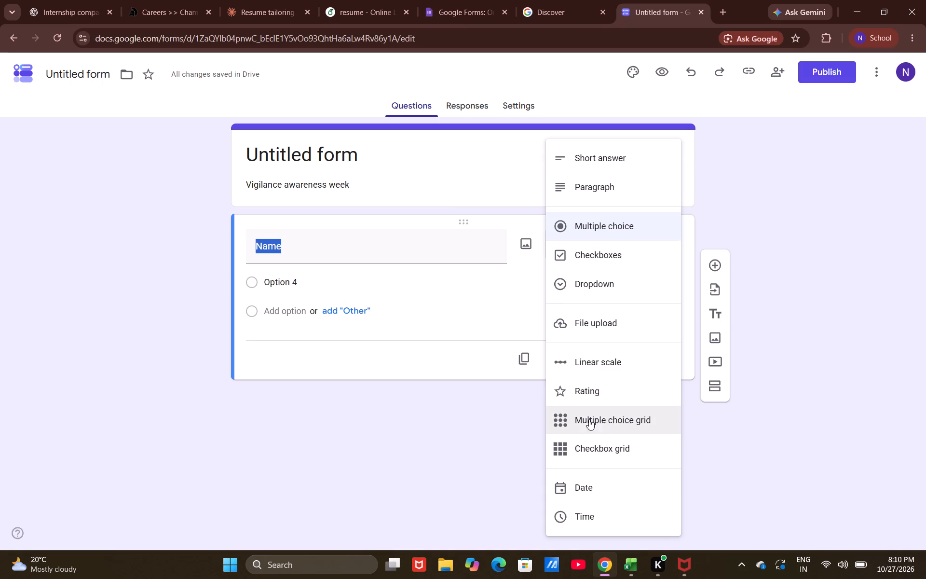
scroll(606, 448, "up", 4)
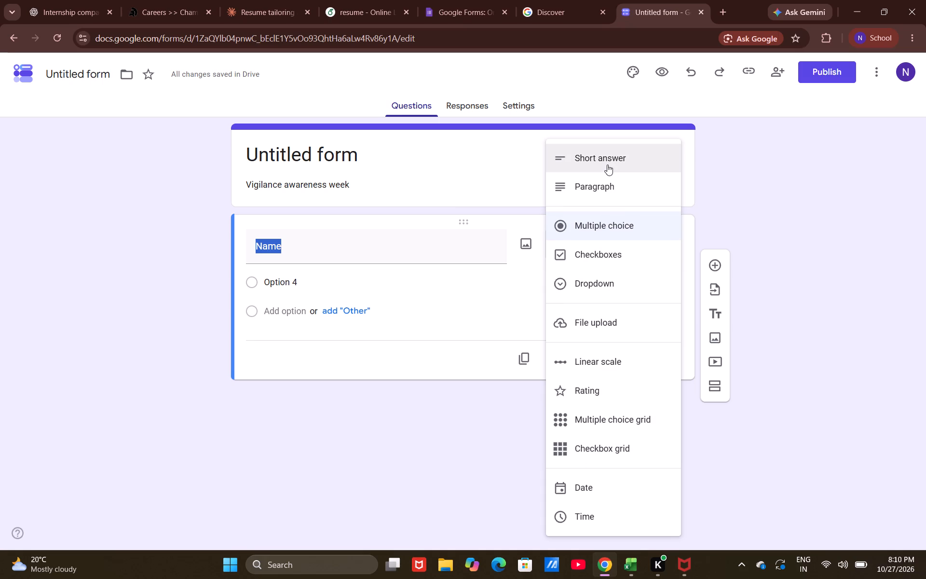
left_click(607, 165)
left_click(321, 284)
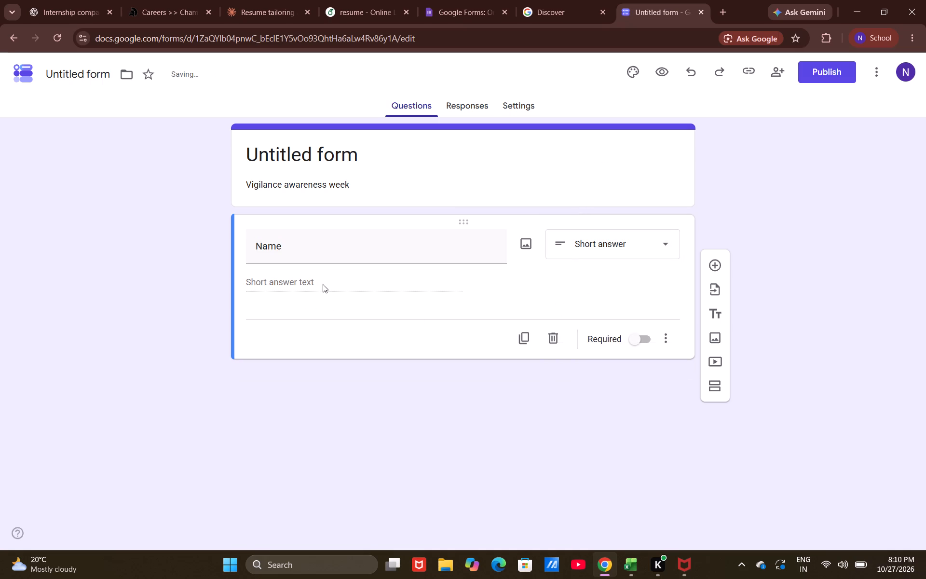
left_click(305, 280)
left_click(286, 278)
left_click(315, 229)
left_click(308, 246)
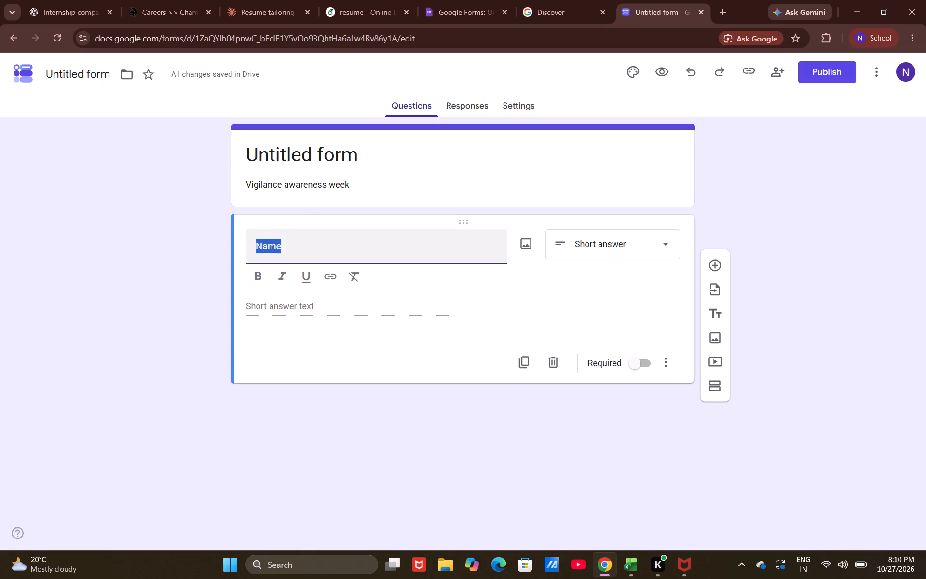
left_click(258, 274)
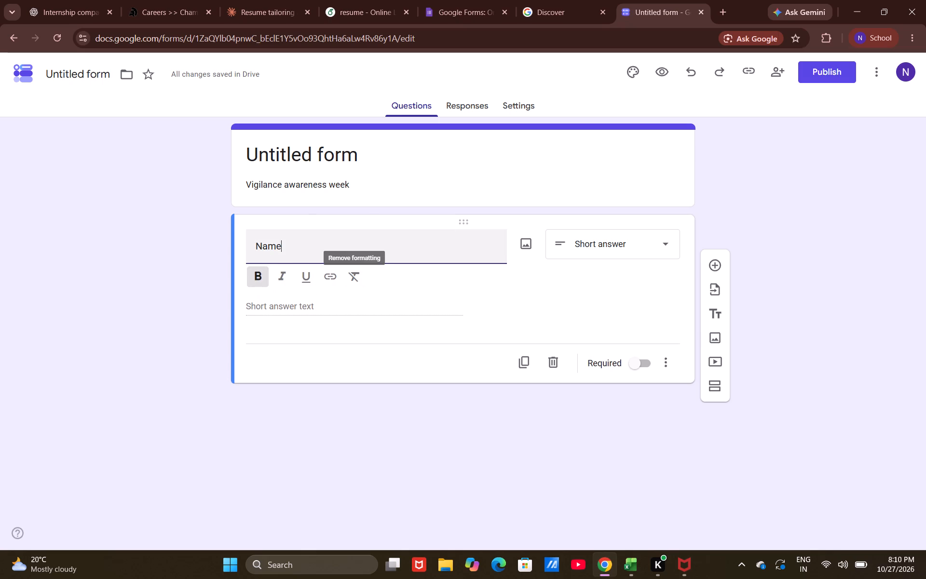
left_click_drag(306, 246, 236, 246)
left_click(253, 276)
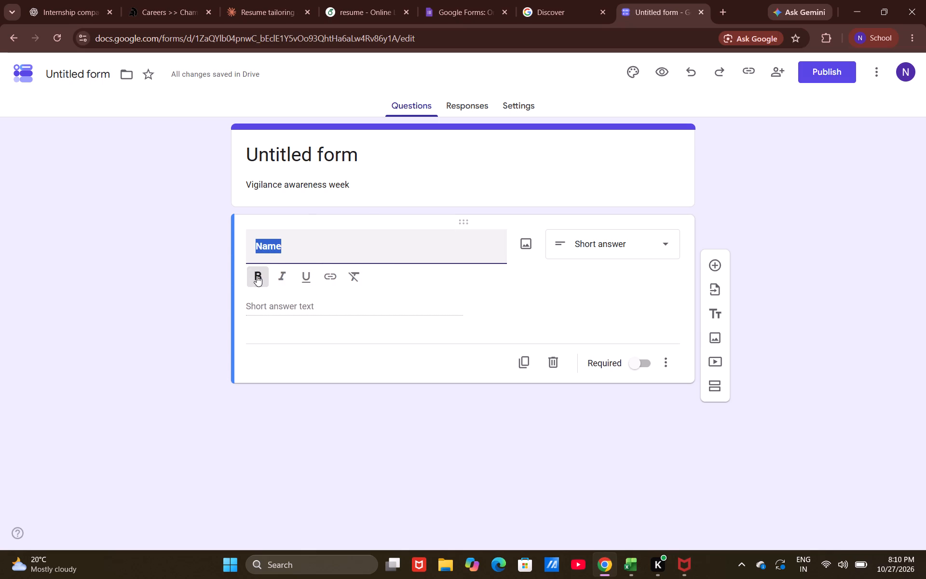
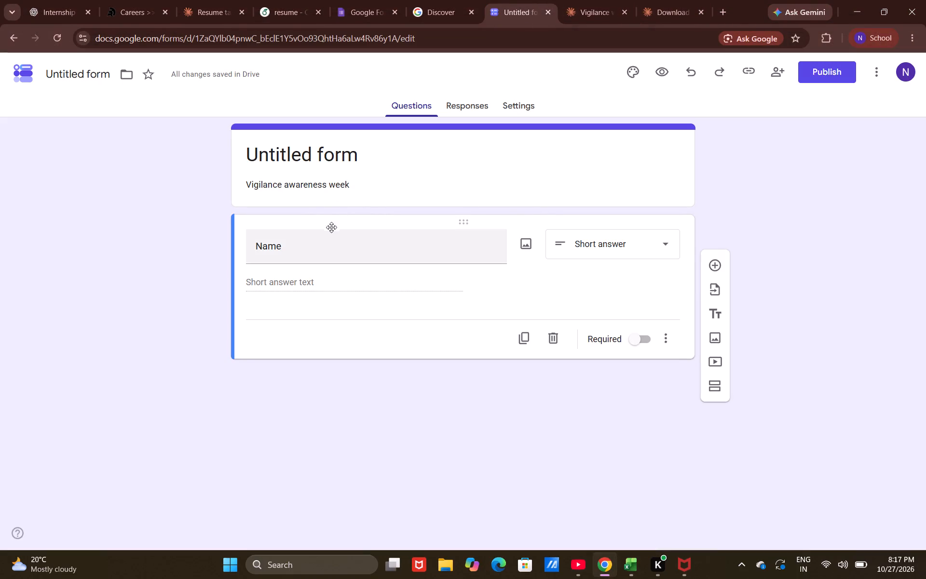
left_click(321, 251)
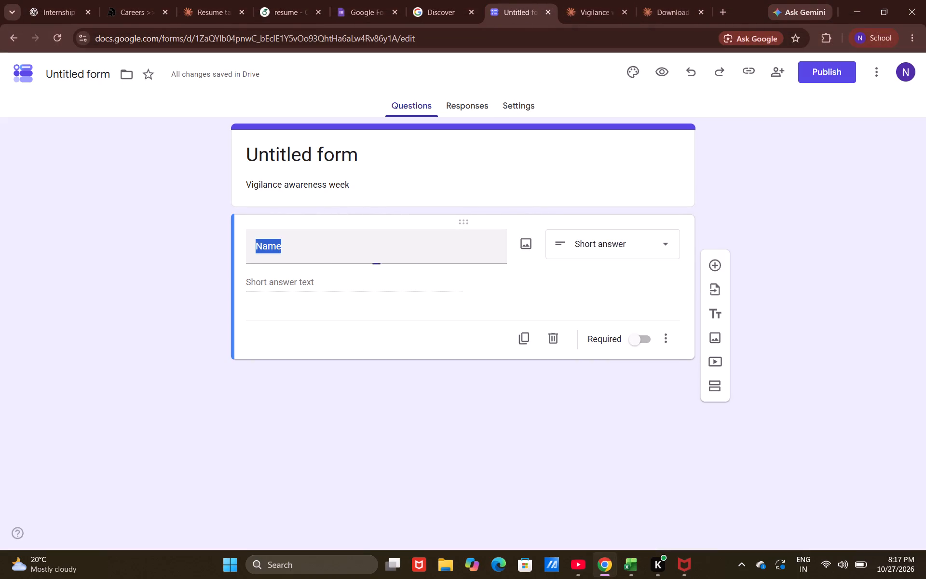
left_click(327, 248)
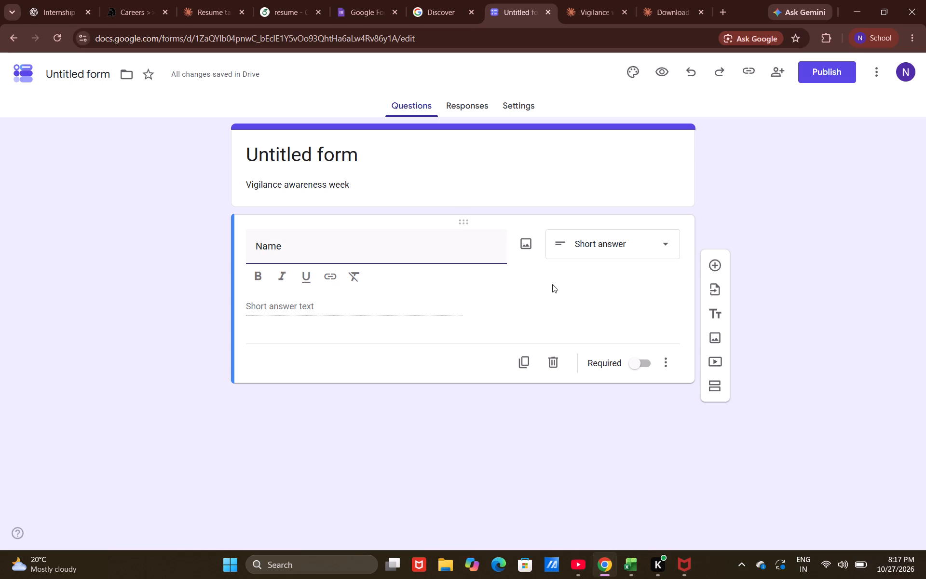
left_click(632, 365)
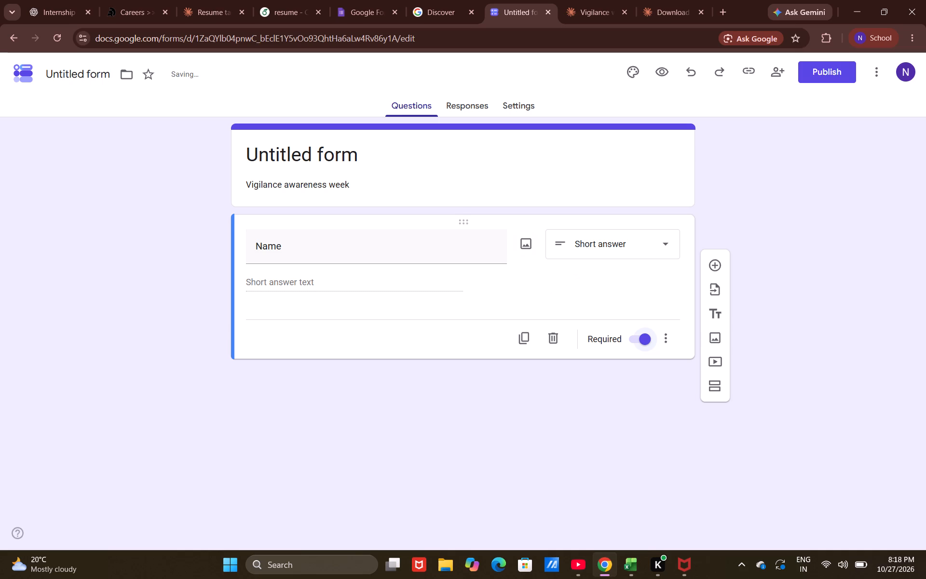
Add a required short-answer question titled "Roll No." below the Name question.
left_click(708, 258)
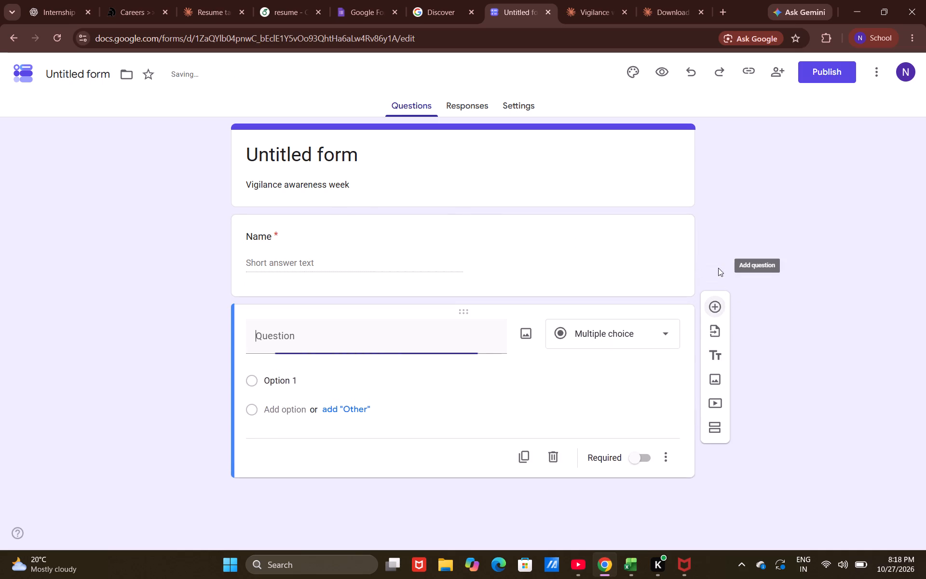
type("Roll No")
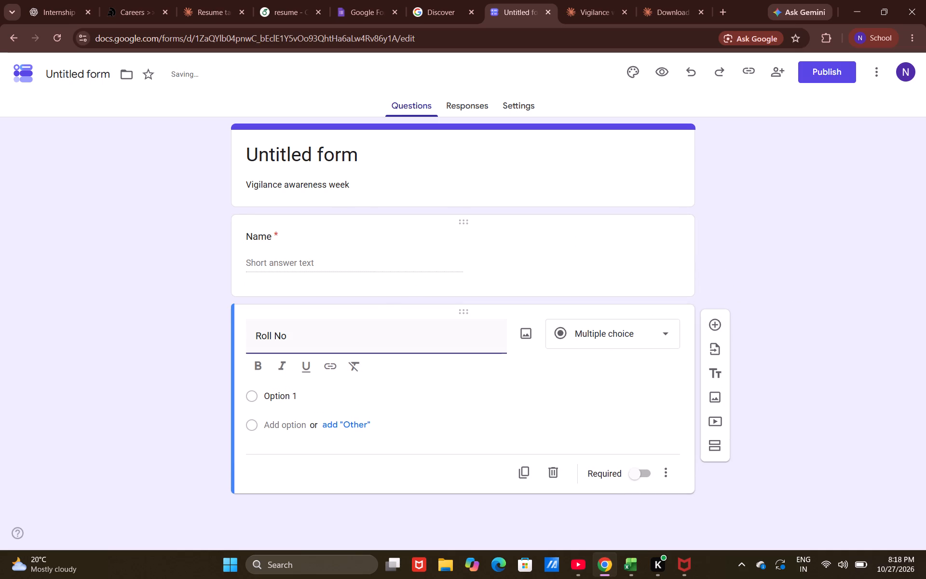
key("period")
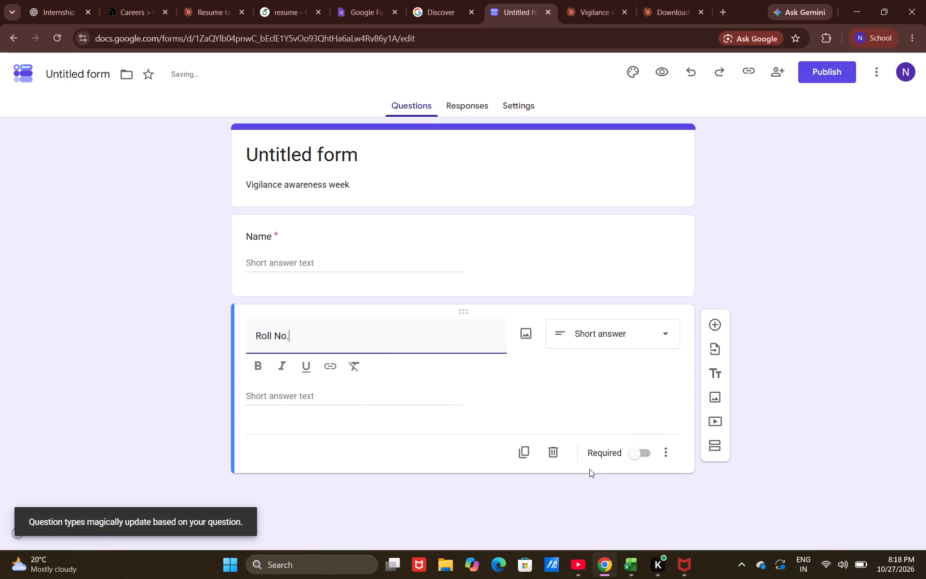
left_click(637, 456)
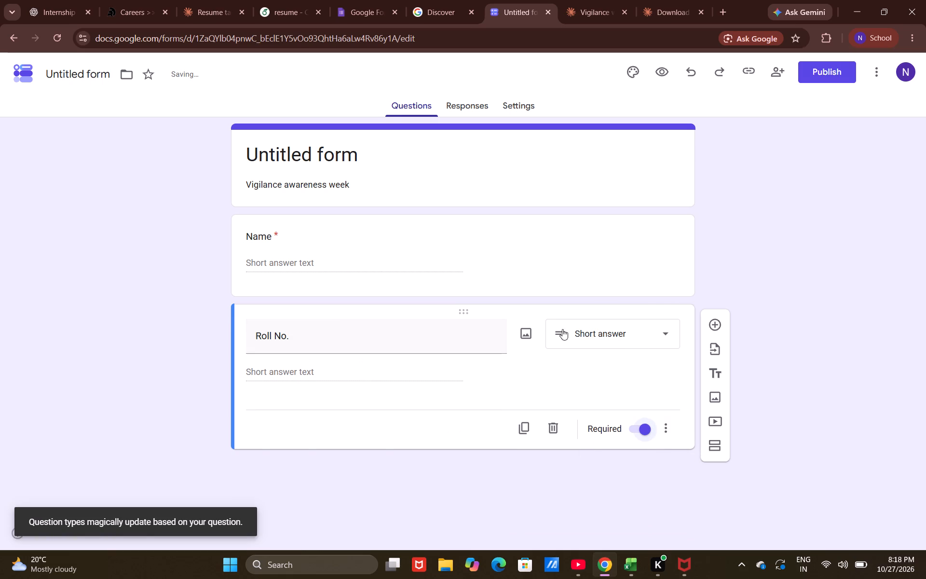
Add a multiple-choice question titled "Year" with the options 1st, 2nd, 3rd and 4th.
left_click(713, 325)
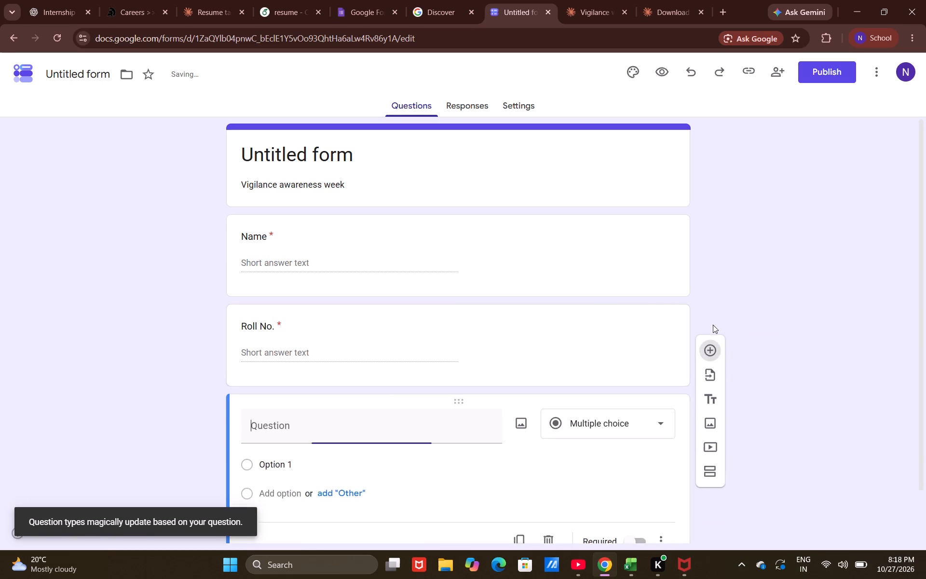
scroll(379, 438, "down", 2)
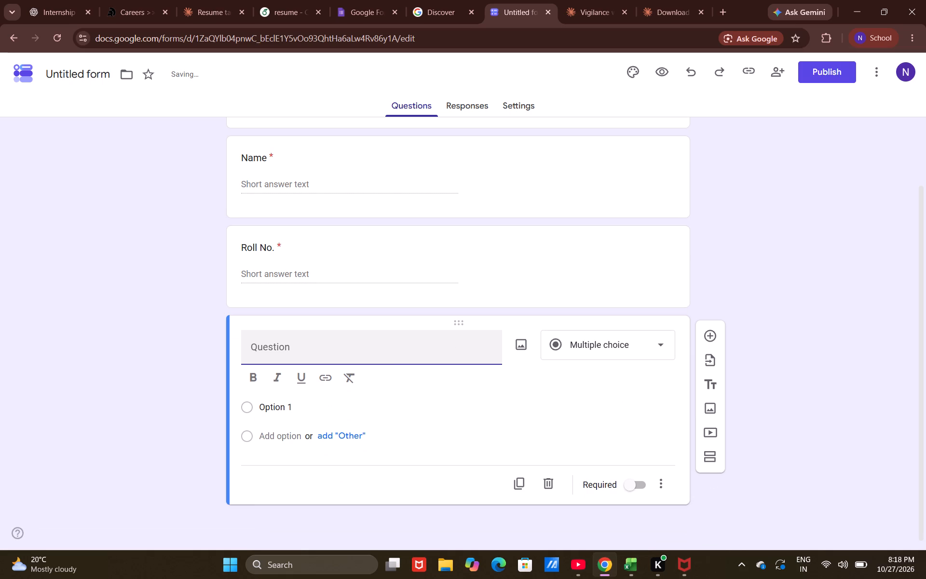
type("Year")
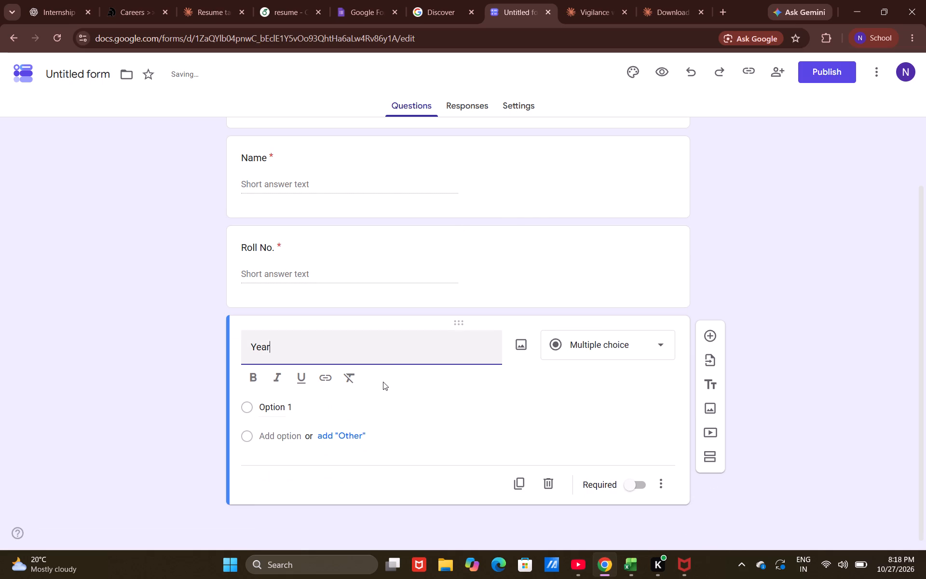
left_click(251, 412)
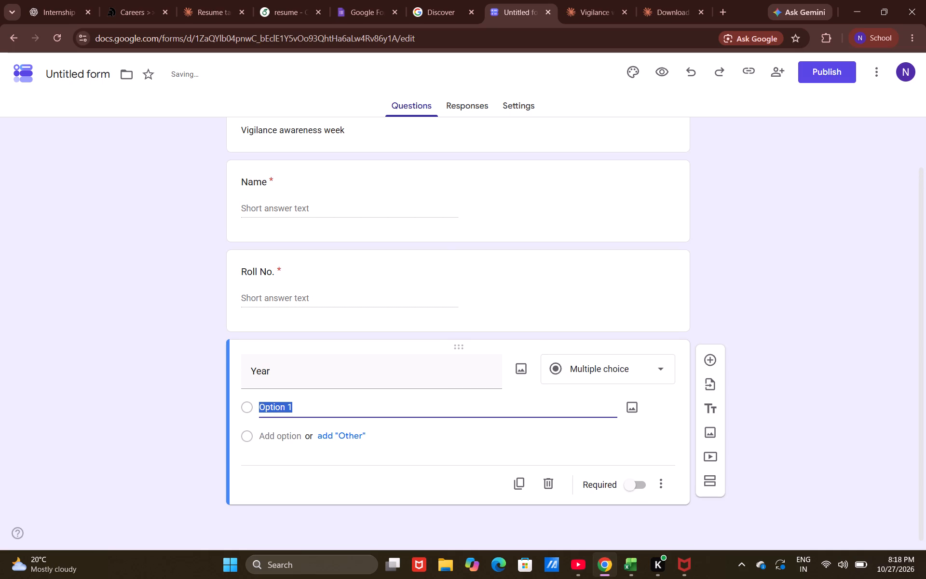
type("1st")
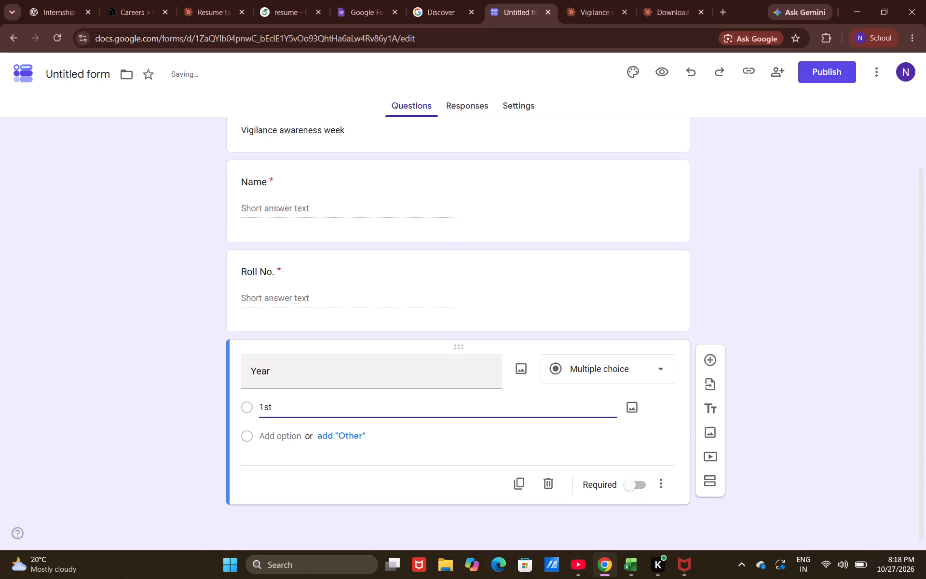
left_click(268, 436)
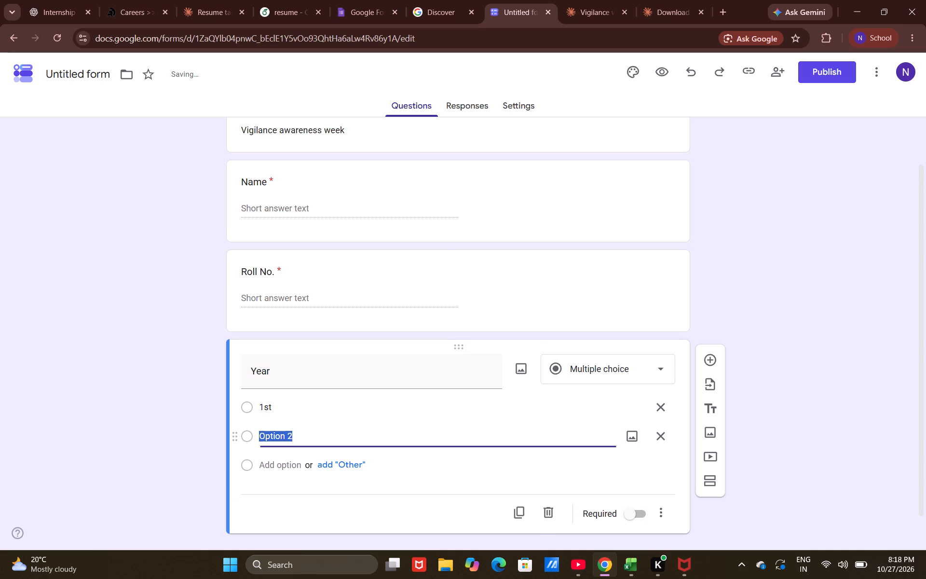
type("2nd")
left_click(281, 469)
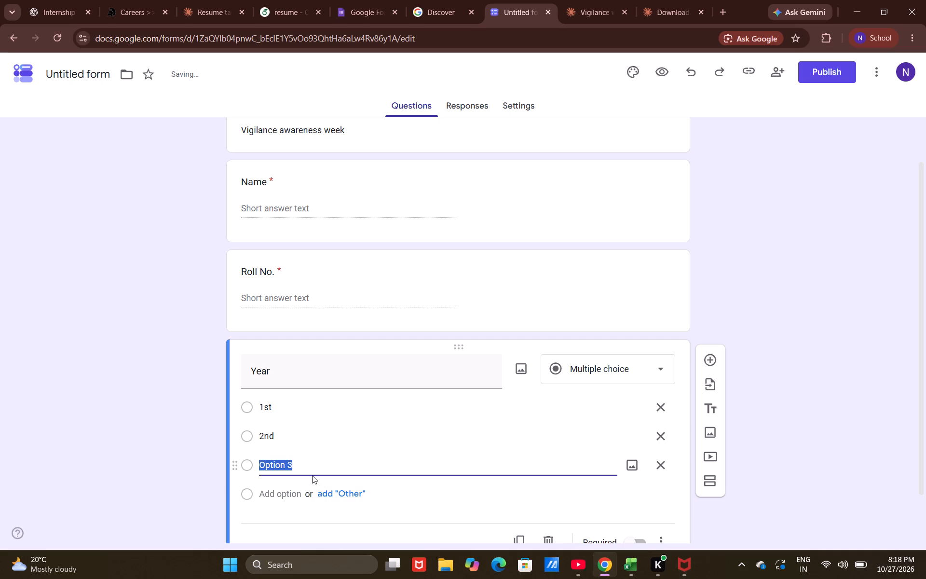
type("3rd")
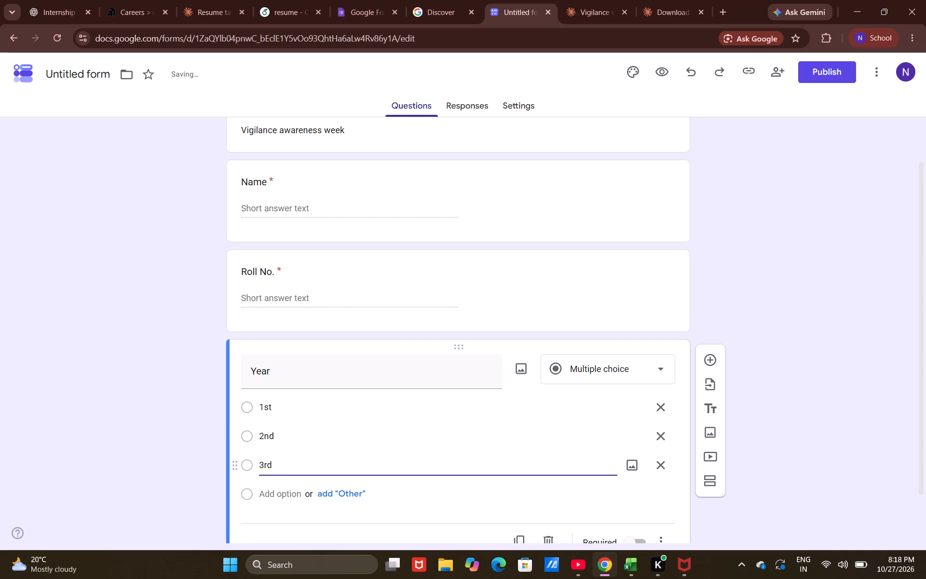
left_click(288, 505)
left_click(286, 495)
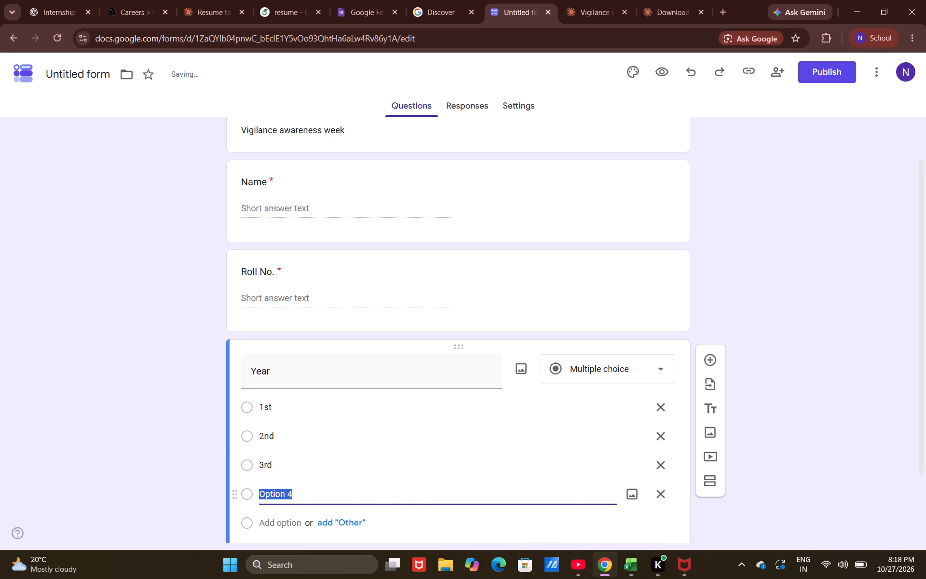
type("4th")
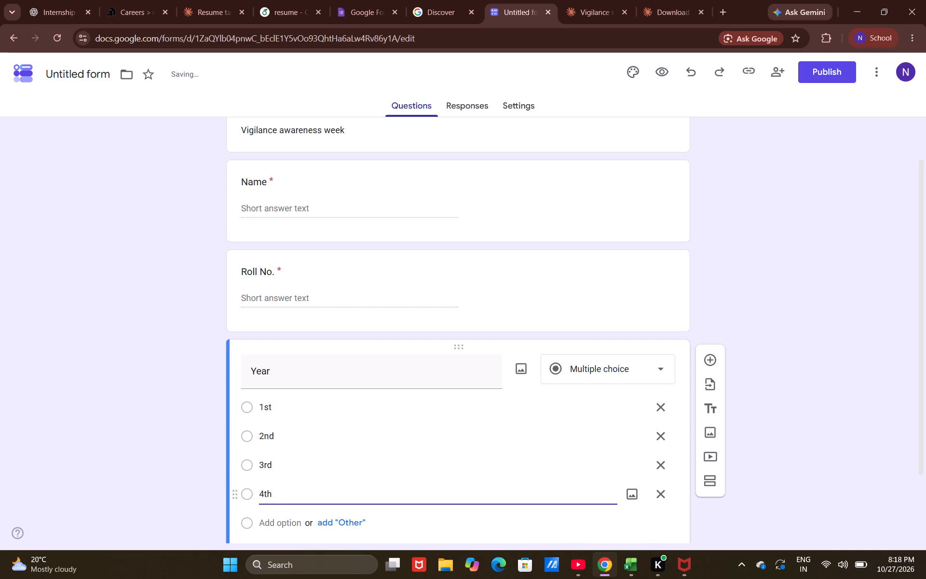
left_click(844, 279)
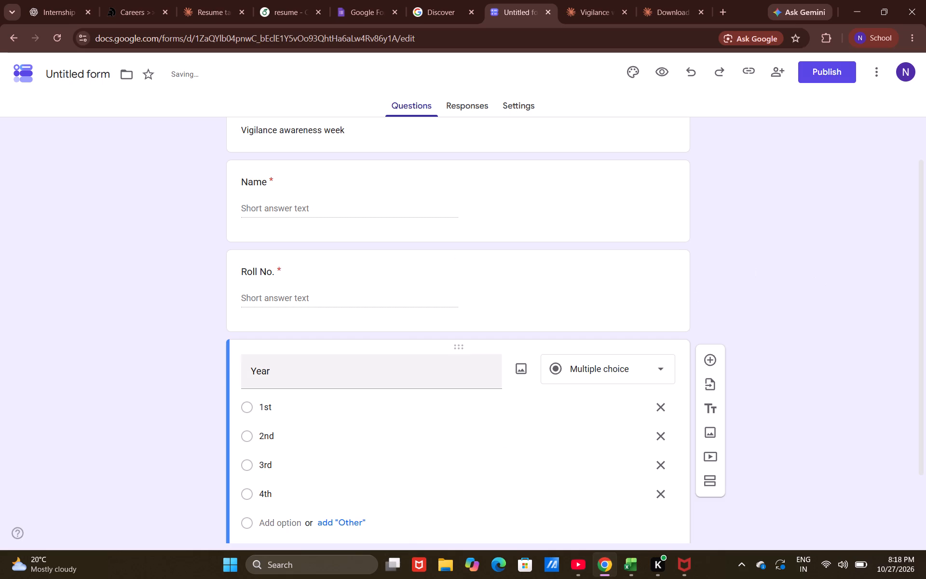
Make the Year question required.
scroll(417, 427, "down", 2)
left_click(306, 281)
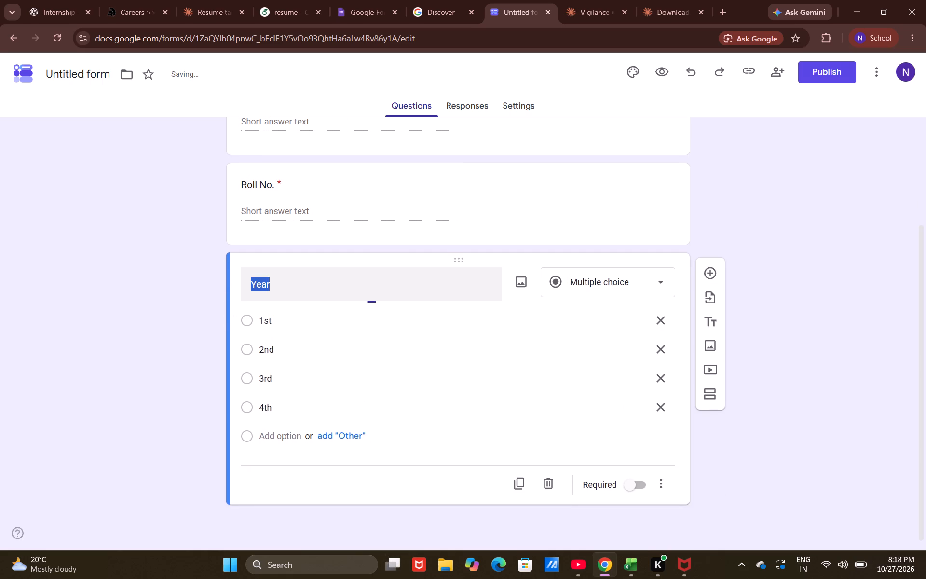
left_click(306, 282)
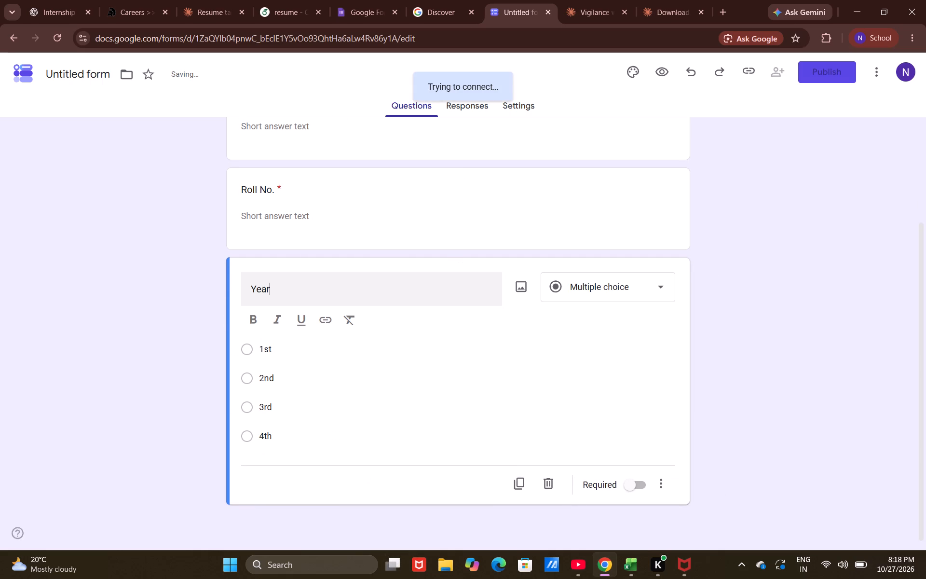
key("space")
scroll(306, 282, "up", 4)
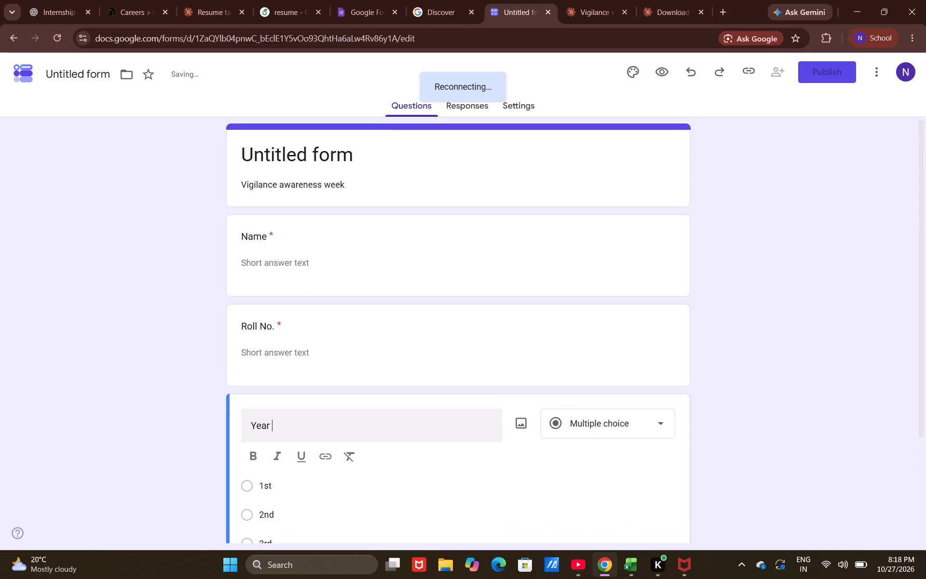
scroll(306, 282, "down", 3)
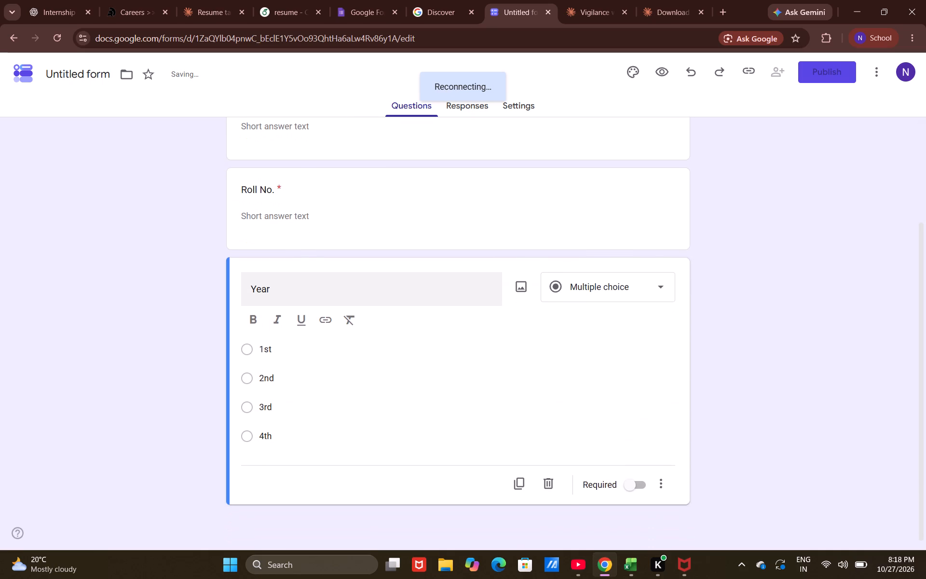
scroll(306, 282, "down", 2)
left_click(637, 484)
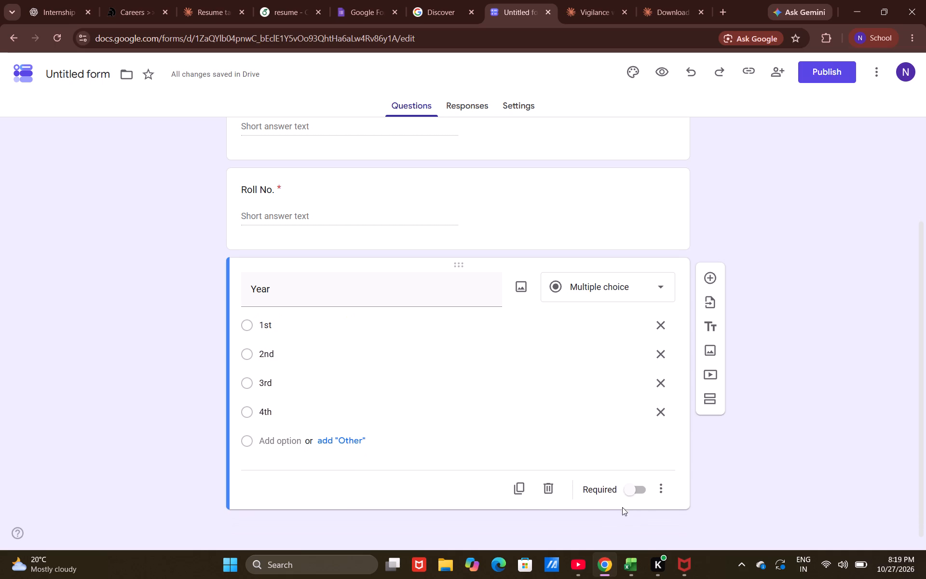
left_click(629, 494)
Add another question below the Year question.
left_click(712, 285)
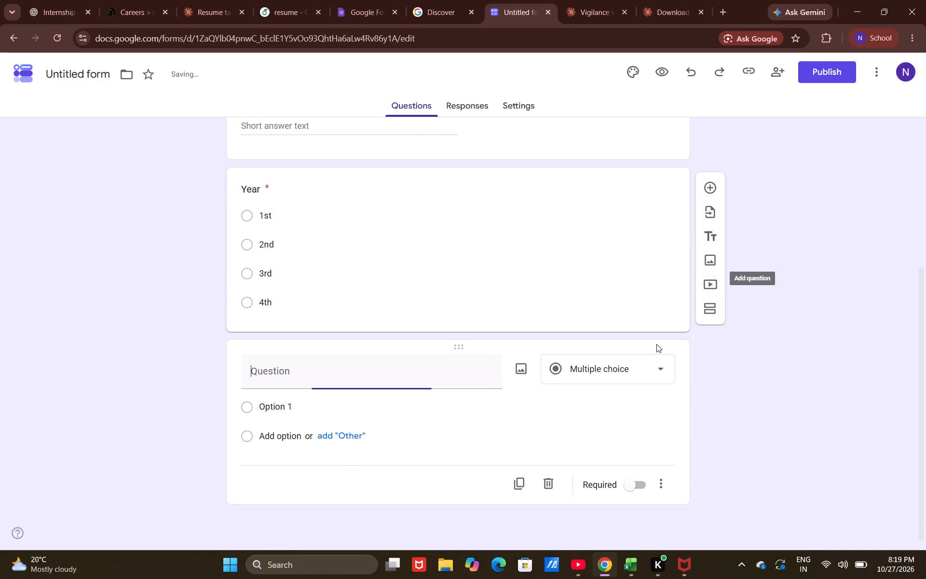
scroll(356, 318, "up", 5)
scroll(363, 381, "down", 2)
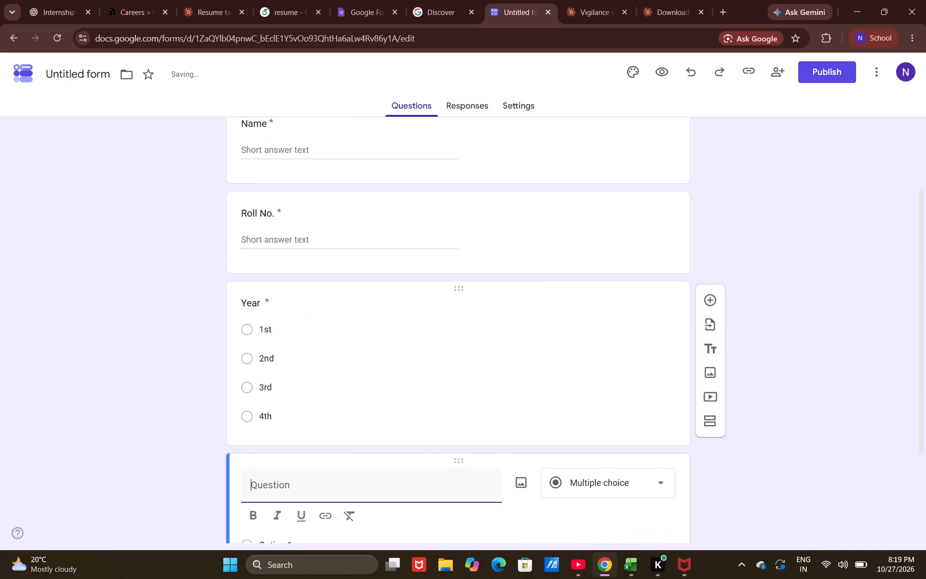
scroll(349, 408, "down", 2)
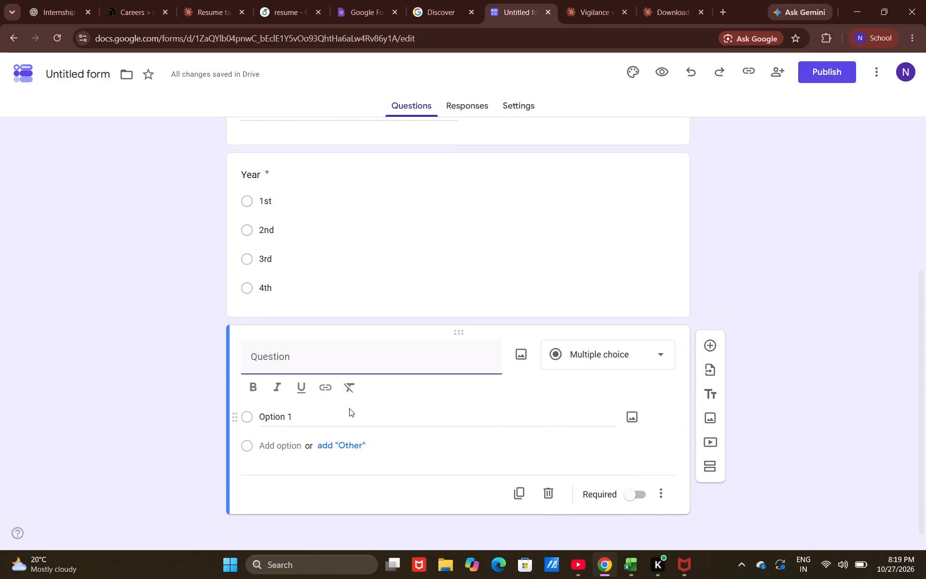
scroll(349, 408, "up", 3)
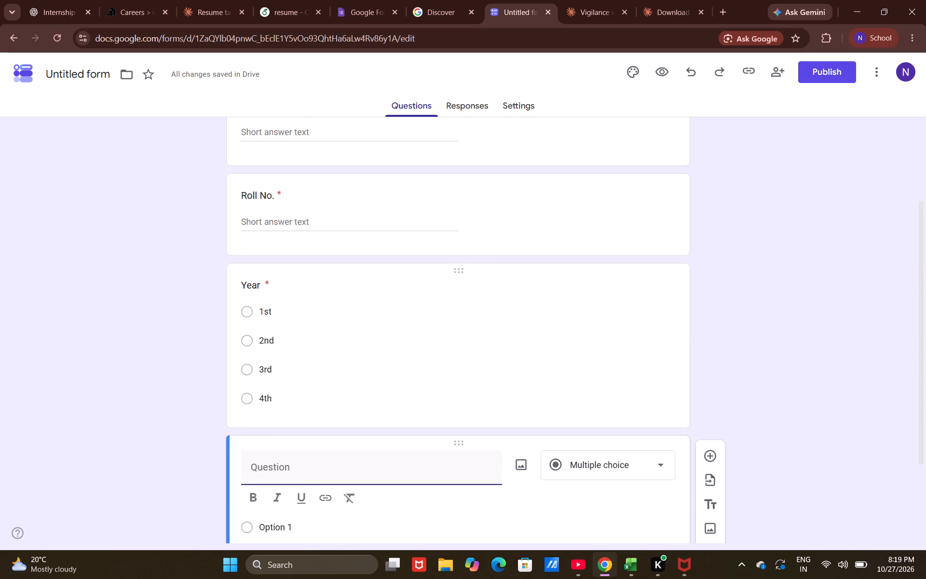
scroll(323, 393, "up", 3)
scroll(323, 393, "down", 4)
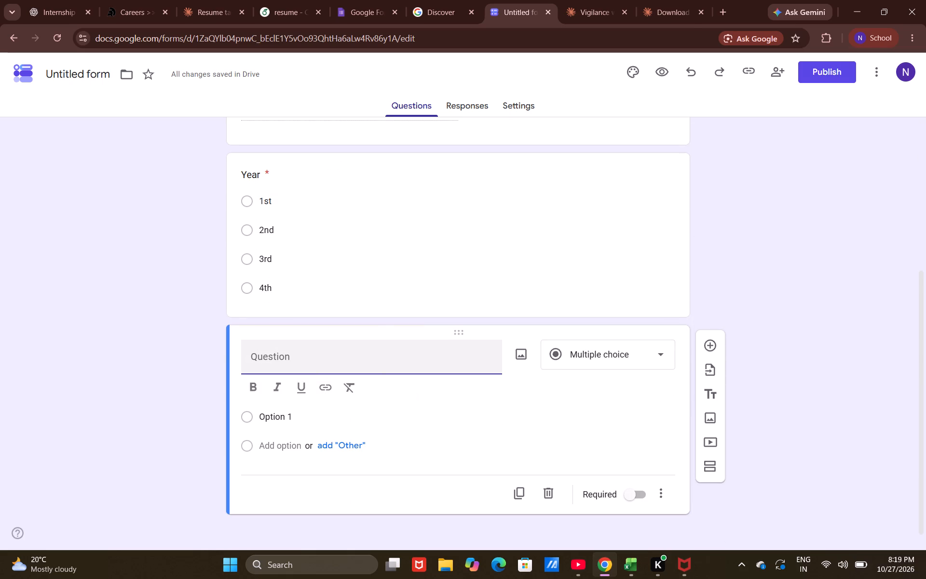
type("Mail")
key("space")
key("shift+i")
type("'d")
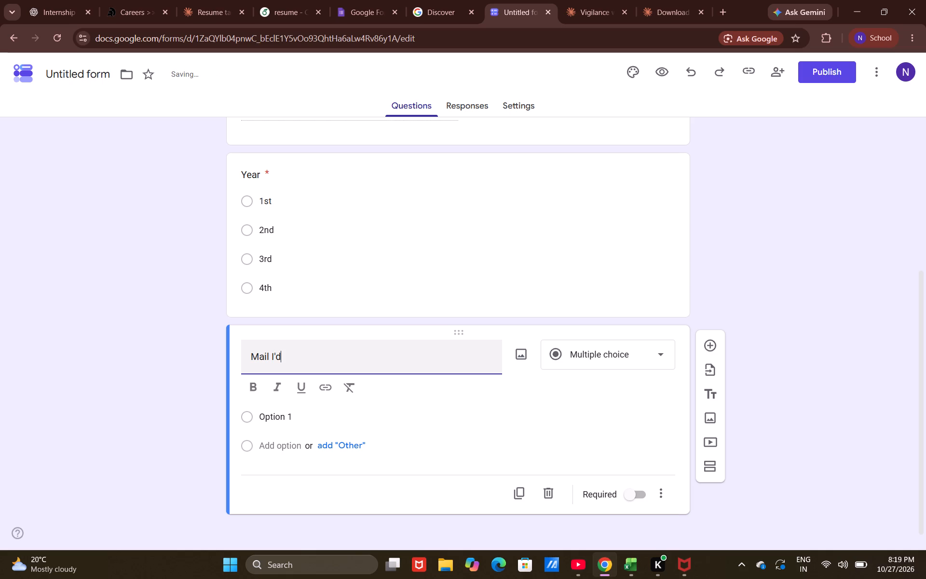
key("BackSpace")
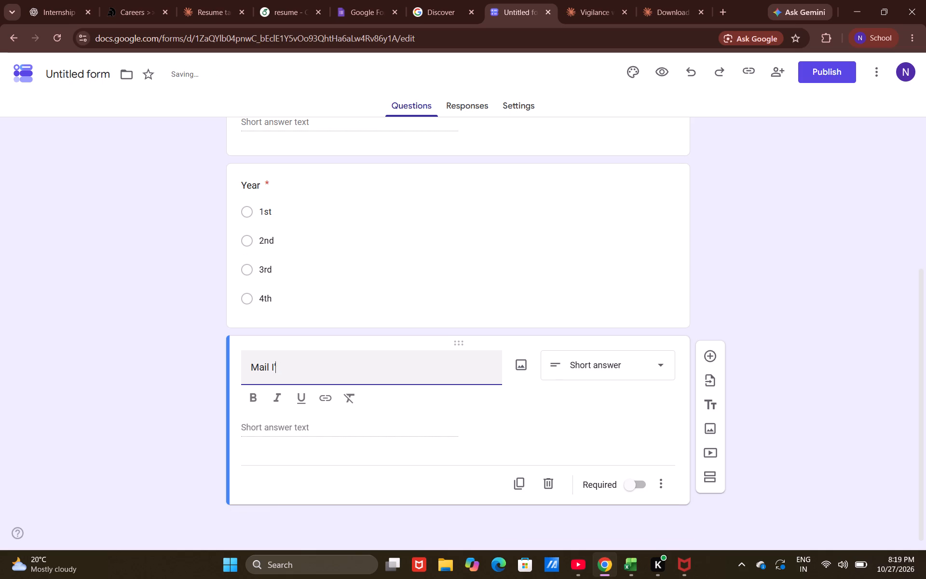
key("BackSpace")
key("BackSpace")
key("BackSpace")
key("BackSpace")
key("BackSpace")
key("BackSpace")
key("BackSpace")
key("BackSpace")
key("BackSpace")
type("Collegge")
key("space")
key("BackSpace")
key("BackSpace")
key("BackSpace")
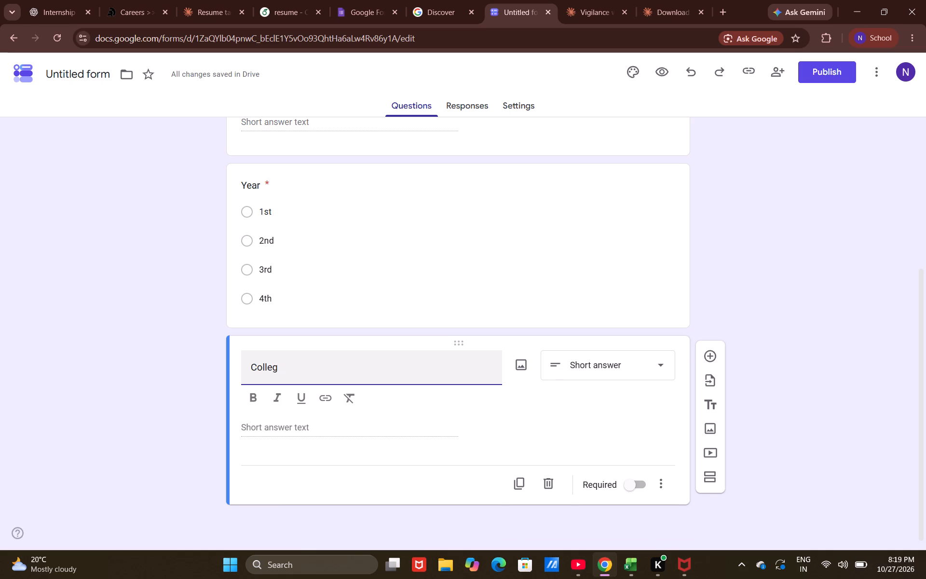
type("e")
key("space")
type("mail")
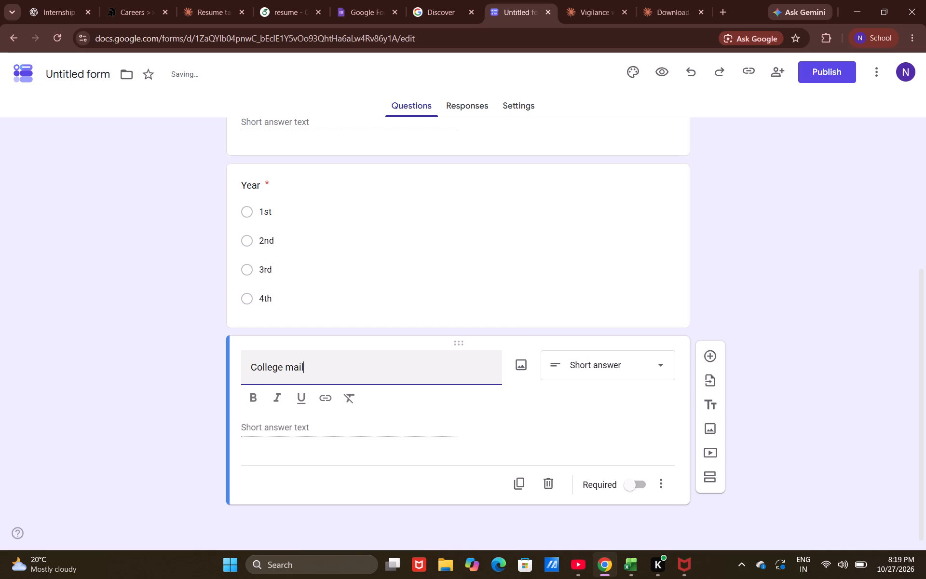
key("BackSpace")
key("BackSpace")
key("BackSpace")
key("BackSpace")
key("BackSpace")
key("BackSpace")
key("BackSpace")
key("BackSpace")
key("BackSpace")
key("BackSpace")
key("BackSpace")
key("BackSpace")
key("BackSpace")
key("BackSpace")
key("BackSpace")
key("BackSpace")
Title the new short-answer question "Mail" and make it required.
type("Mail")
left_click(635, 486)
Add another question below the Mail question.
left_click(705, 385)
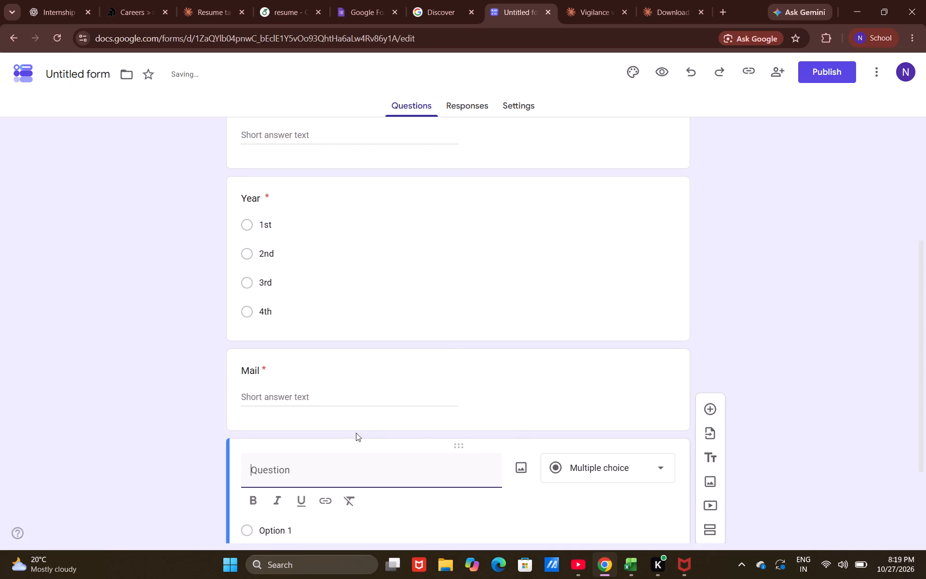
Review the form from its header through the questions added so far.
scroll(340, 425, "up", 6)
scroll(338, 422, "down", 5)
left_click(334, 391)
scroll(334, 391, "up", 3)
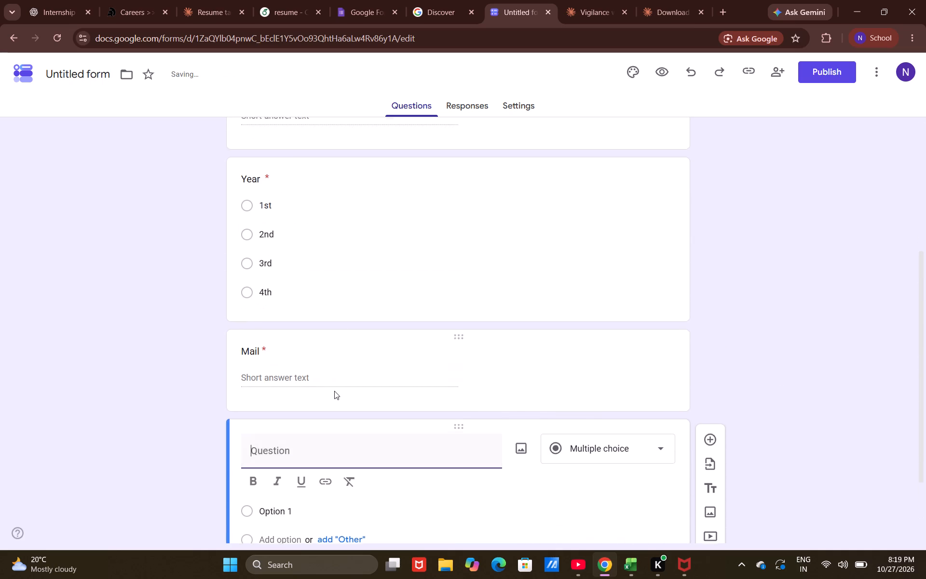
scroll(334, 391, "up", 5)
scroll(334, 391, "down", 2)
scroll(334, 391, "up", 4)
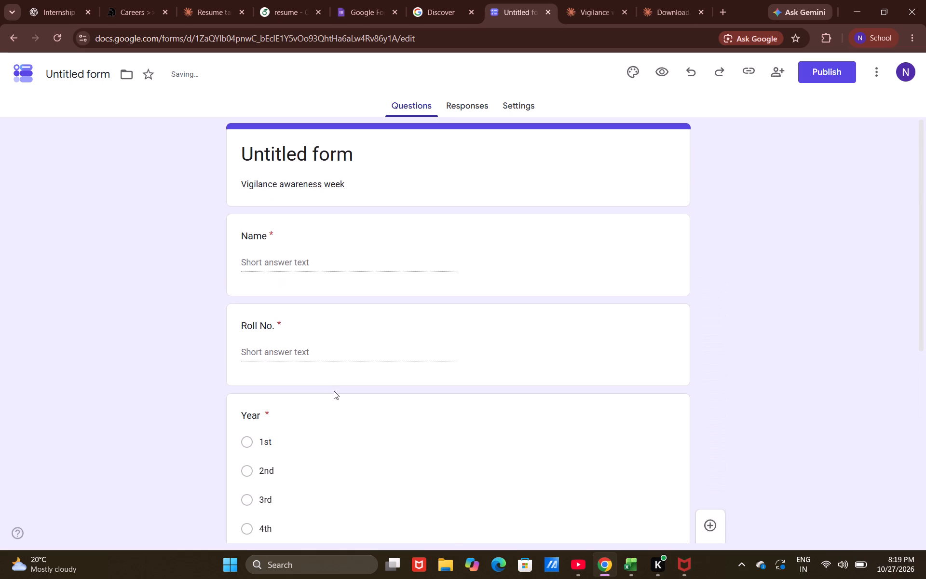
scroll(338, 393, "down", 3)
scroll(338, 393, "up", 5)
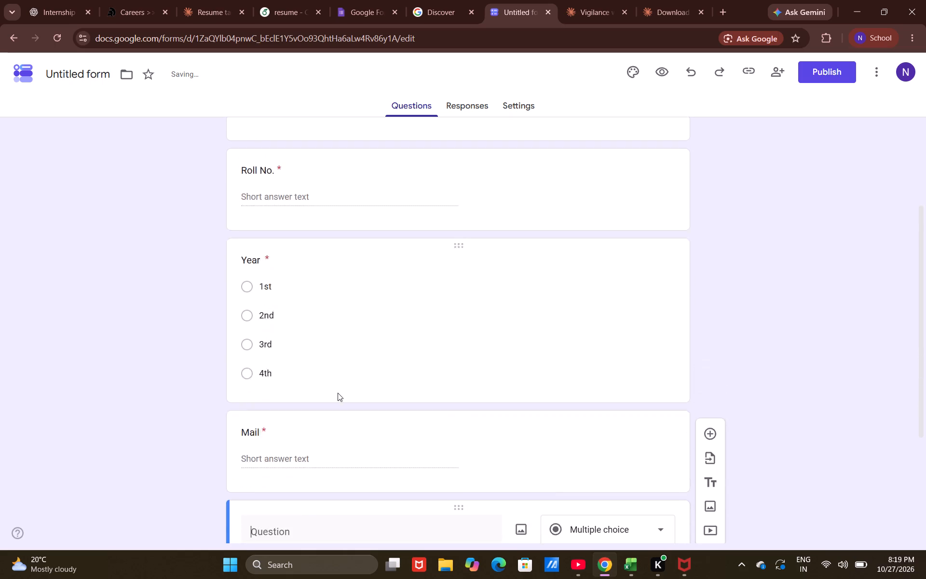
Replace the placeholder form title in the header with "vigilance awareness week".
left_click(313, 160)
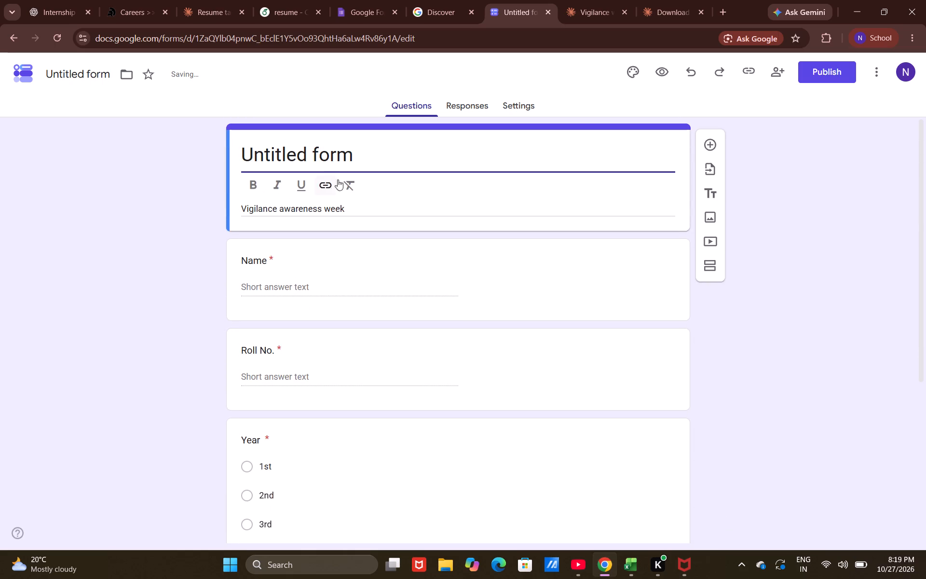
left_click_drag(383, 139, 360, 146)
left_click(368, 149)
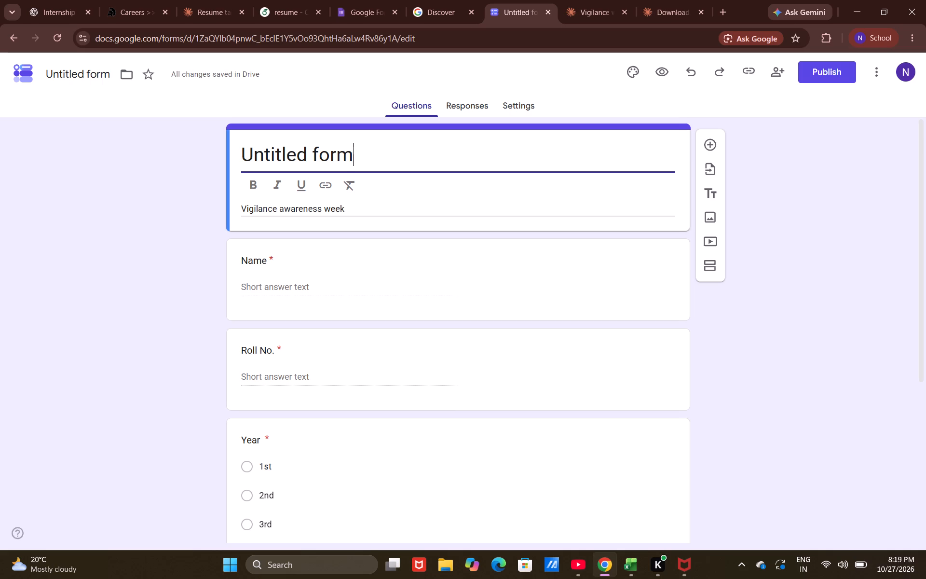
key("BackSpace")
key("BackSpace")
key("BackSpace")
key("BackSpace")
key("BackSpace")
key("BackSpace")
key("BackSpace")
key("BackSpace")
key("BackSpace")
key("BackSpace")
key("BackSpace")
key("BackSpace")
key("BackSpace")
key("BackSpace")
key("BackSpace")
key("BackSpace")
key("BackSpace")
key("BackSpace")
key("BackSpace")
key("BackSpace")
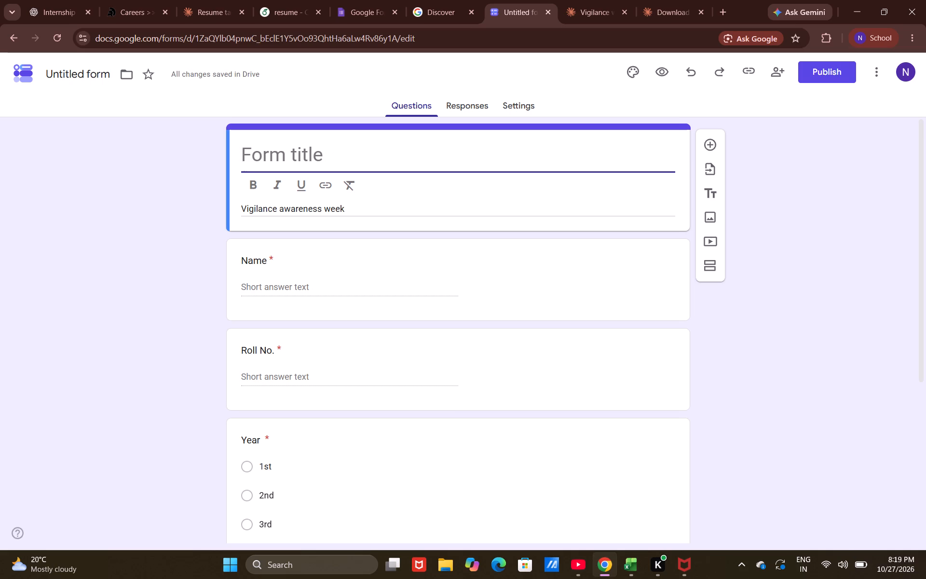
type("Vigi")
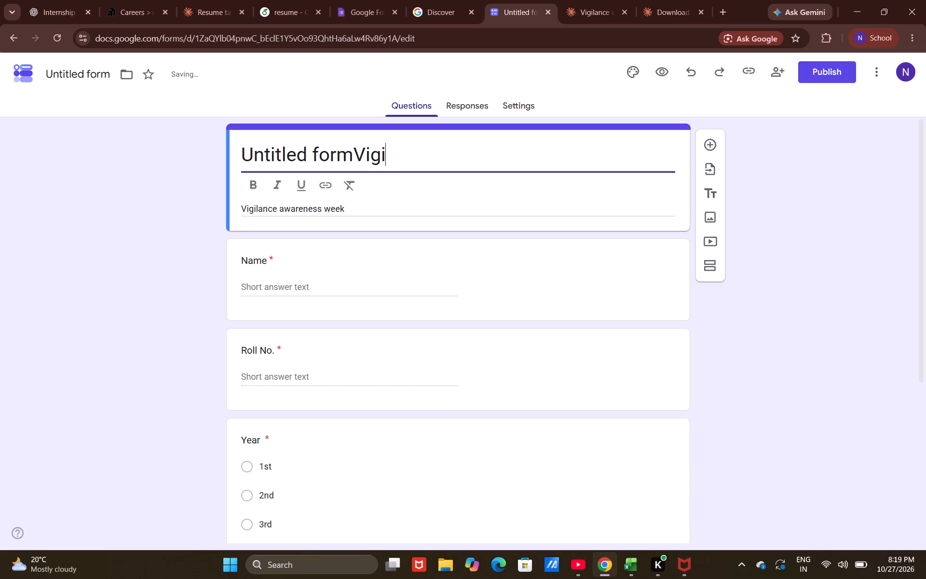
key("BackSpace")
key("BackSpace")
key("BackSpace")
key("BackSpace")
key("BackSpace")
key("BackSpace")
key("BackSpace")
key("BackSpace")
key("BackSpace")
key("BackSpace")
key("BackSpace")
key("BackSpace")
key("BackSpace")
key("BackSpace")
key("BackSpace")
key("BackSpace")
key("BackSpace")
key("BackSpace")
key("BackSpace")
key("BackSpace")
key("shift+v")
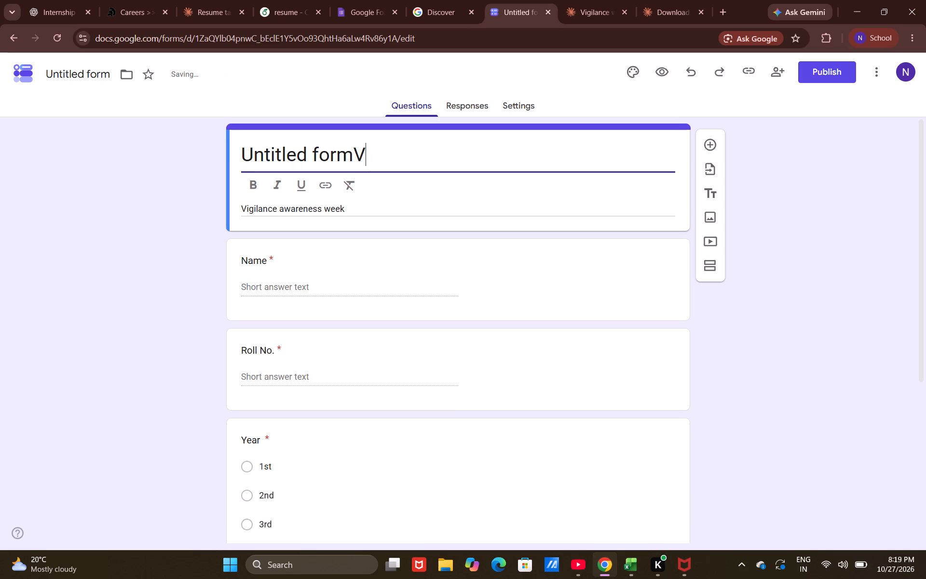
key("BackSpace")
key("BackSpace")
key("BackSpace")
key("BackSpace")
key("BackSpace")
key("BackSpace")
key("BackSpace")
key("BackSpace")
key("BackSpace")
key("BackSpace")
key("BackSpace")
key("BackSpace")
key("BackSpace")
key("BackSpace")
key("BackSpace")
key("BackSpace")
key("BackSpace")
key("BackSpace")
key("BackSpace")
key("BackSpace")
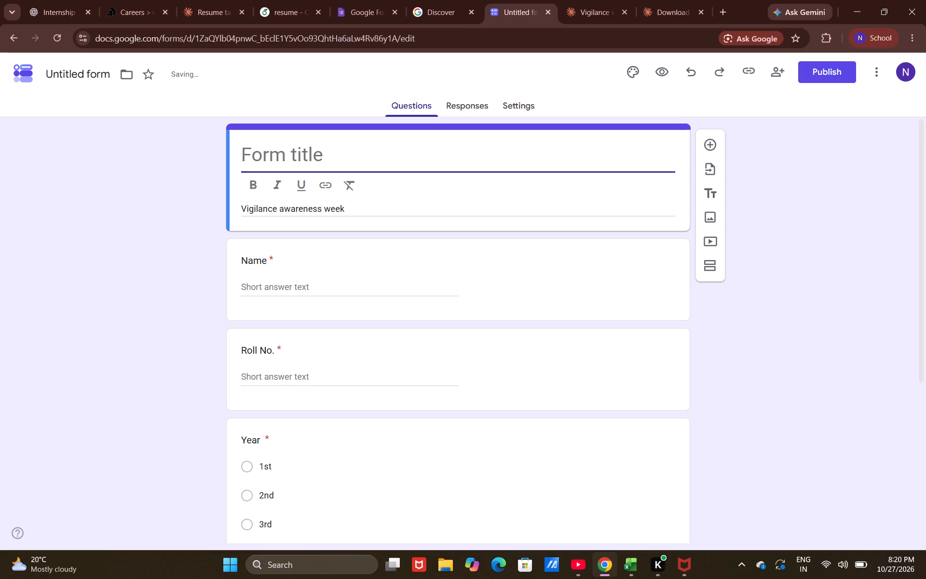
key("BackSpace")
key("BackSpace")
key("BackSpace")
key("BackSpace")
key("BackSpace")
key("BackSpace")
key("BackSpace")
key("BackSpace")
key("BackSpace")
key("BackSpace")
key("BackSpace")
key("BackSpace")
key("BackSpace")
key("BackSpace")
key("BackSpace")
key("BackSpace")
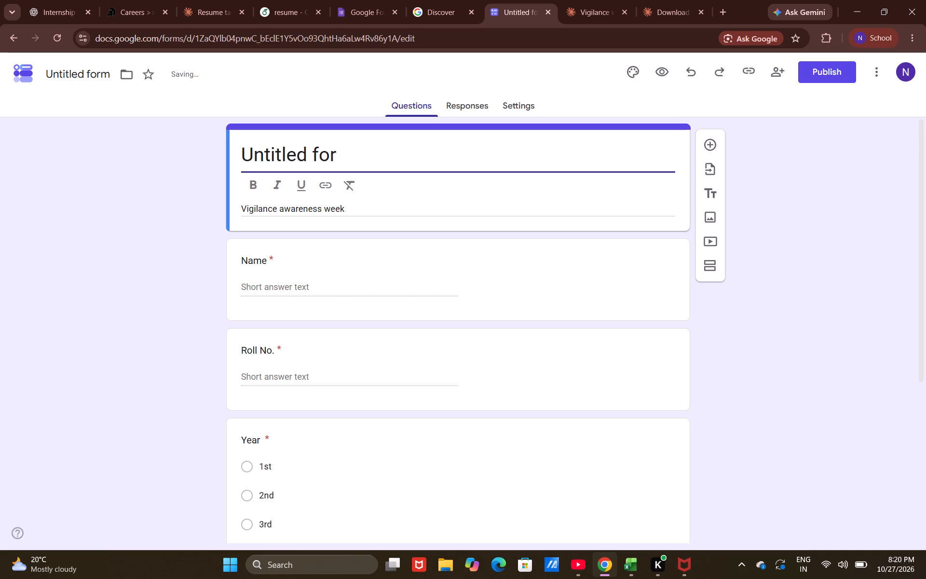
key("v")
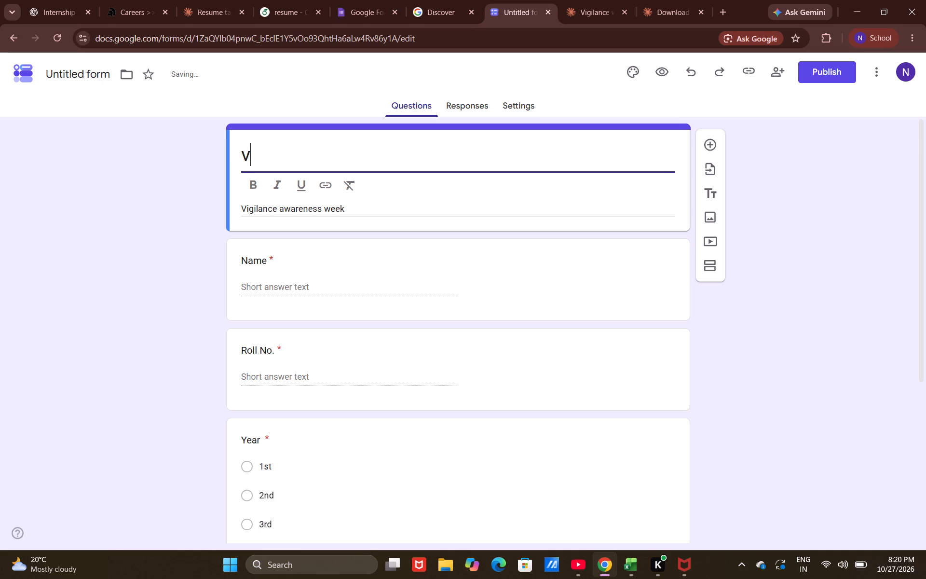
key("i")
type("gilance")
key("space")
type("awareness week")
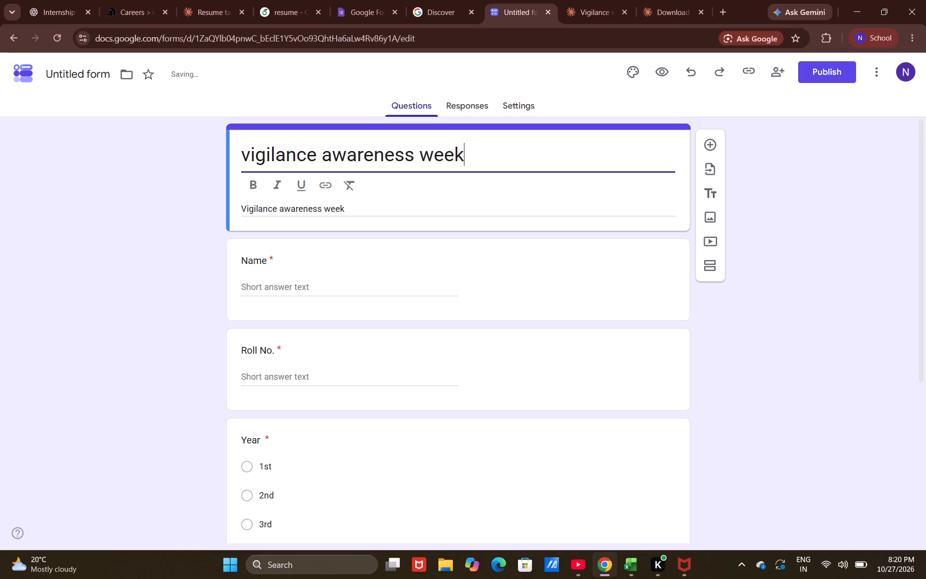
Capitalise the first letter of the form title so it reads "Vigilance awareness week".
key("Left")
key("Left")
key("Left")
key("Left")
key("Left")
key("Left")
key("Left")
key("Left")
key("Left")
key("Left")
key("Left")
key("Left")
key("Left")
key("Left")
key("Left")
key("Left")
key("Left")
key("Left")
key("Left")
key("Left")
key("Left")
key("BackSpace")
key("shift+v")
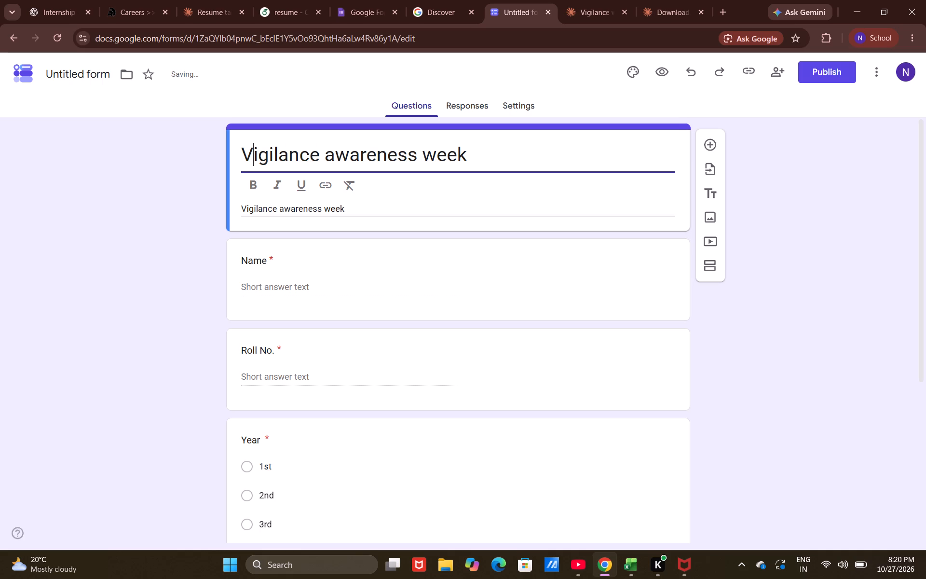
Delete the description text below the form title.
left_click_drag(371, 207, 222, 199)
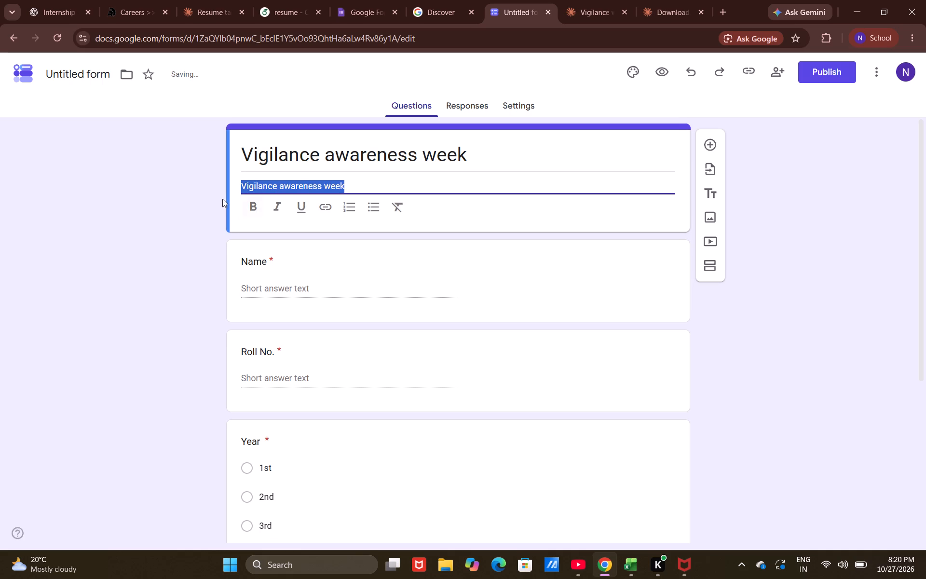
left_click_drag(222, 199, 220, 197)
key("BackSpace")
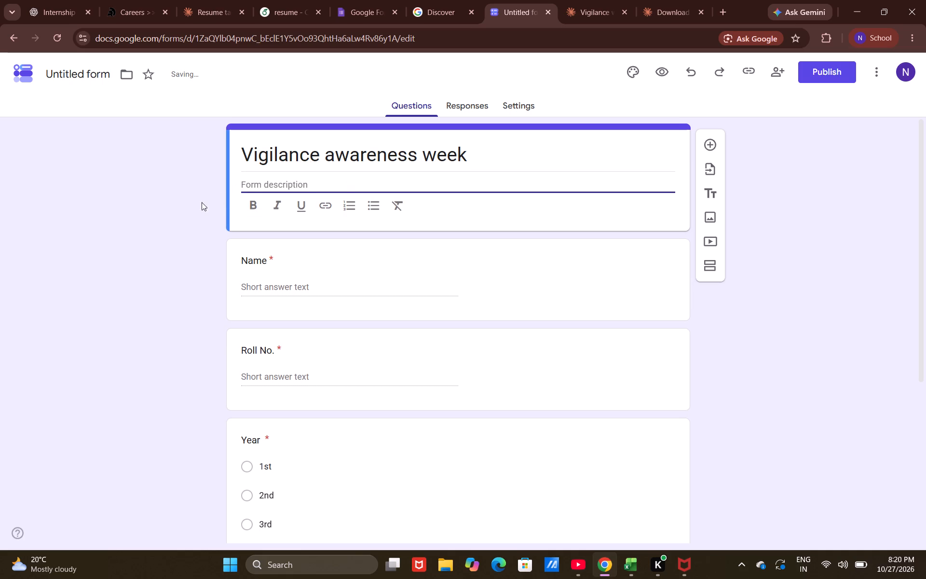
left_click(189, 242)
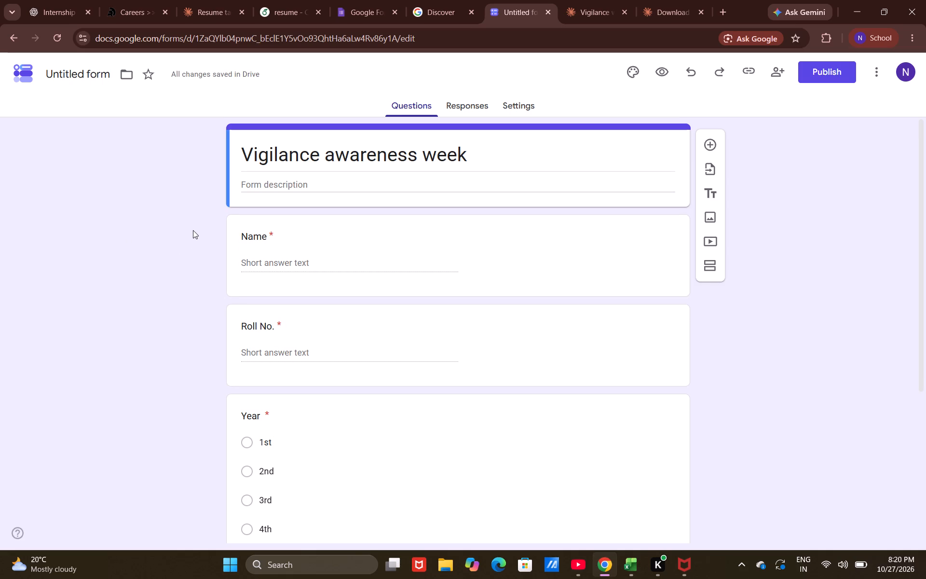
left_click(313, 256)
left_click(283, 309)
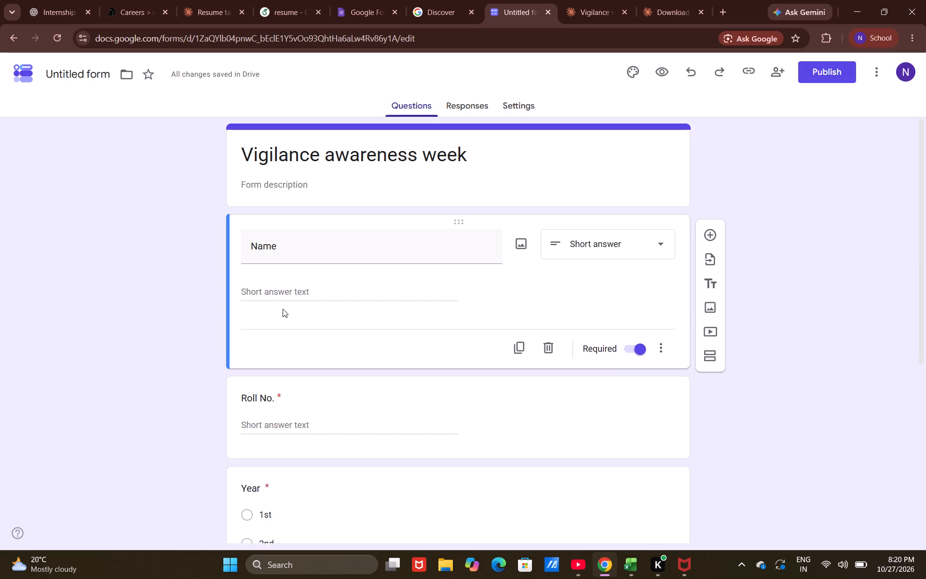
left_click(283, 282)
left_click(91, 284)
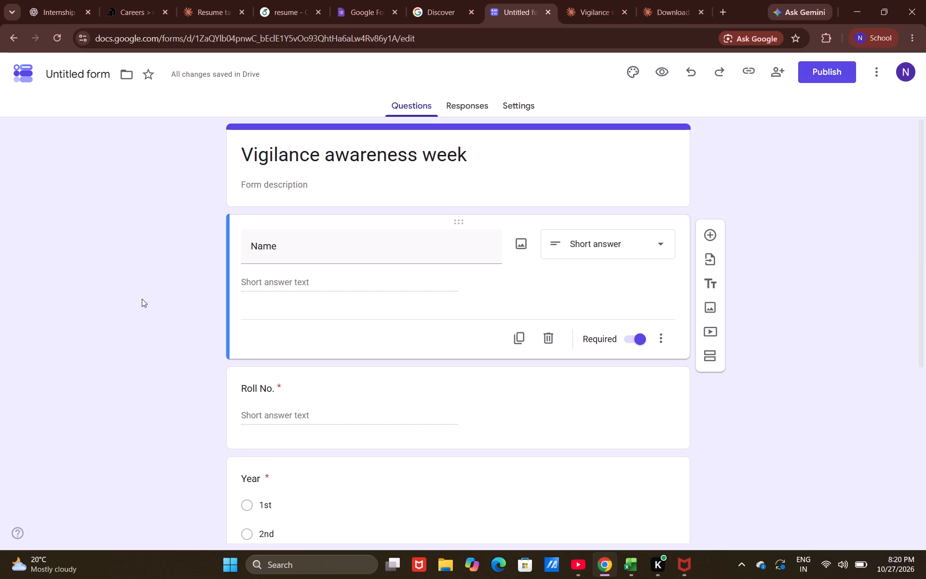
Retitle the Mail question as "E.mail I'd".
scroll(96, 354, "down", 2)
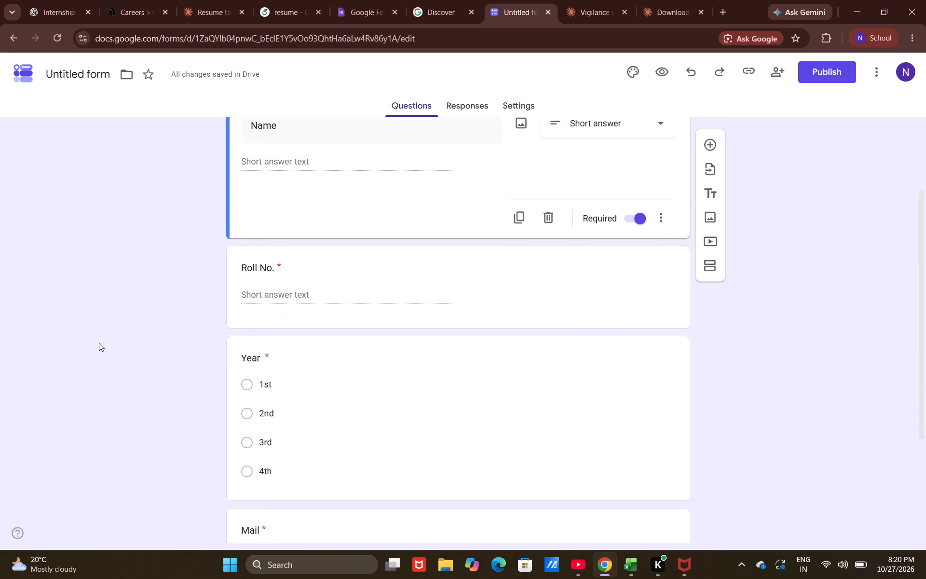
scroll(99, 342, "down", 3)
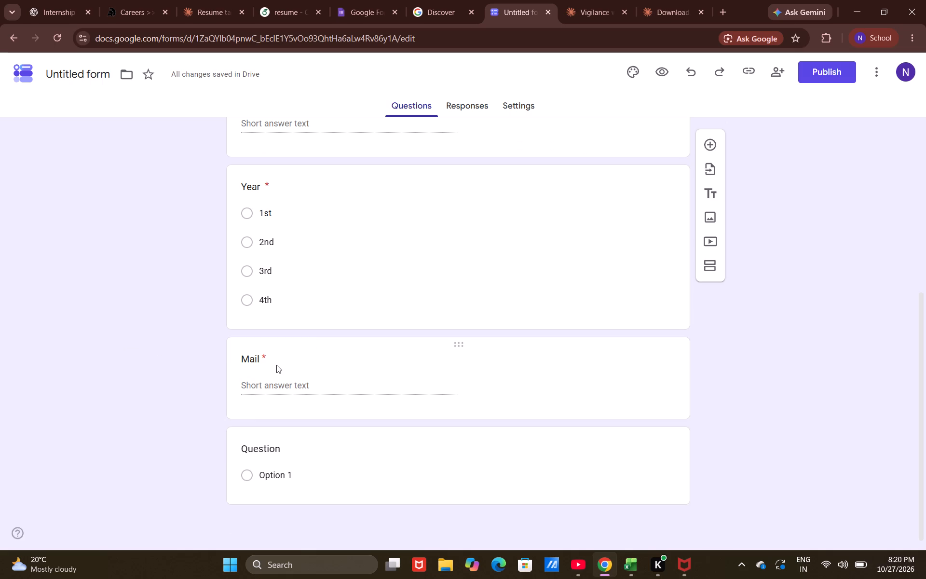
left_click(244, 351)
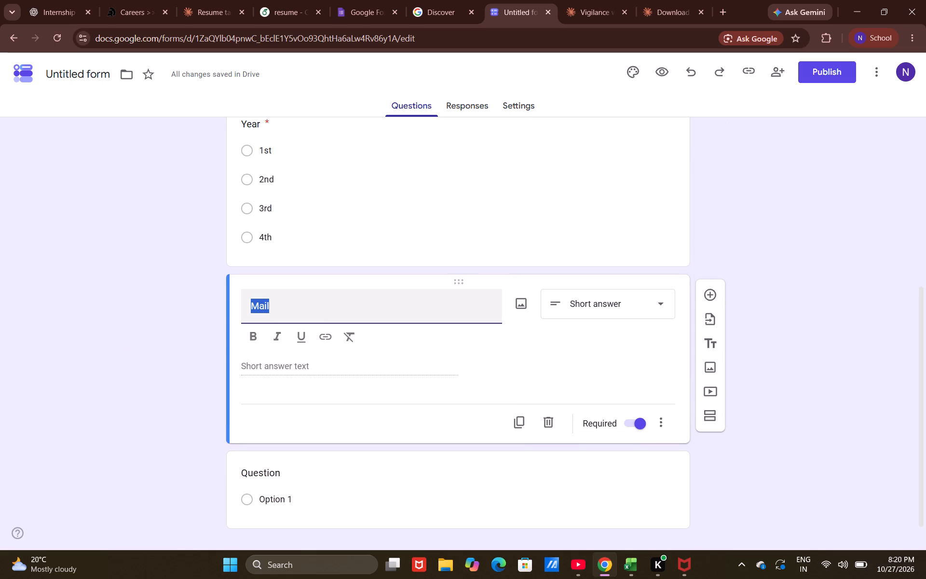
key("shift+e")
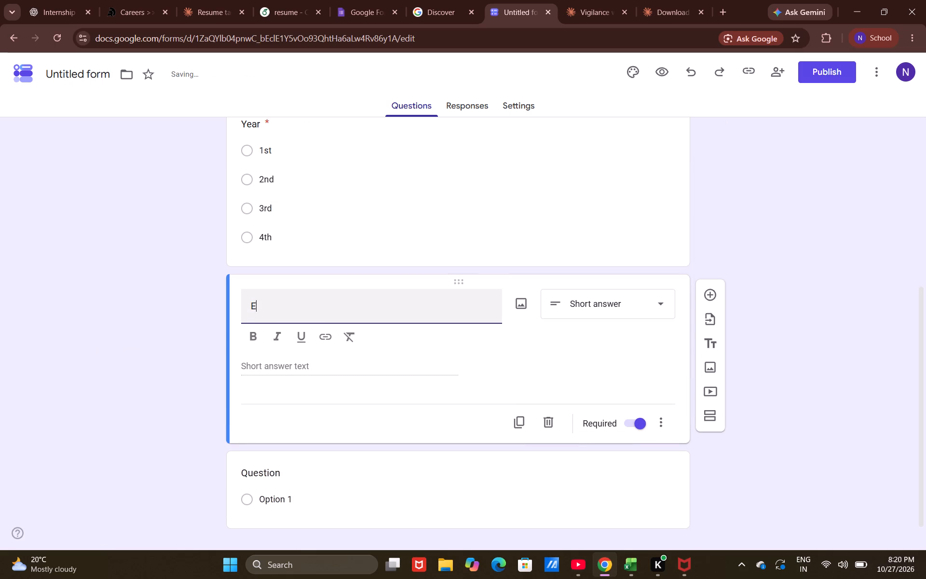
type(".mail")
key("space")
type("I'd")
Add a required short-answer question titled "Contact No." directly below the email question.
scroll(293, 480, "down", 4)
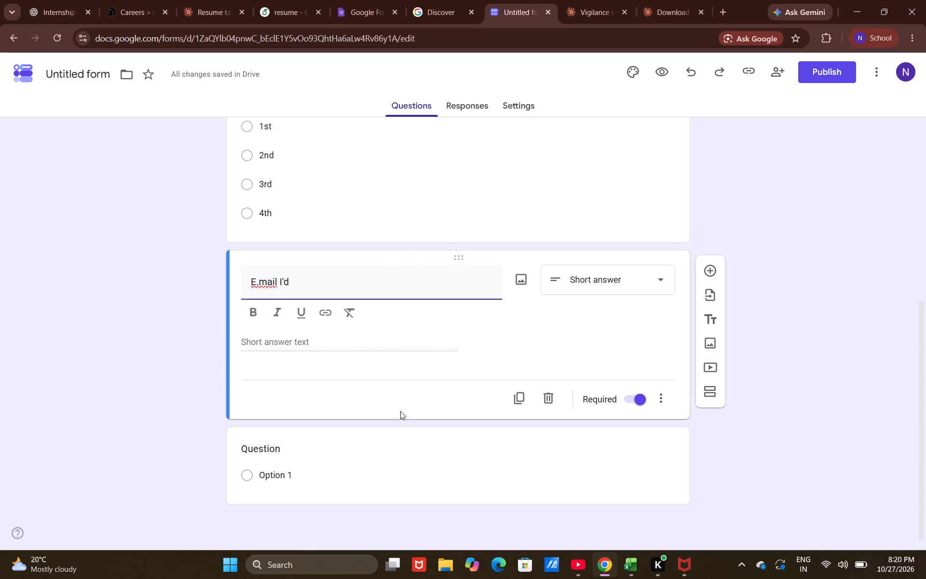
left_click(714, 271)
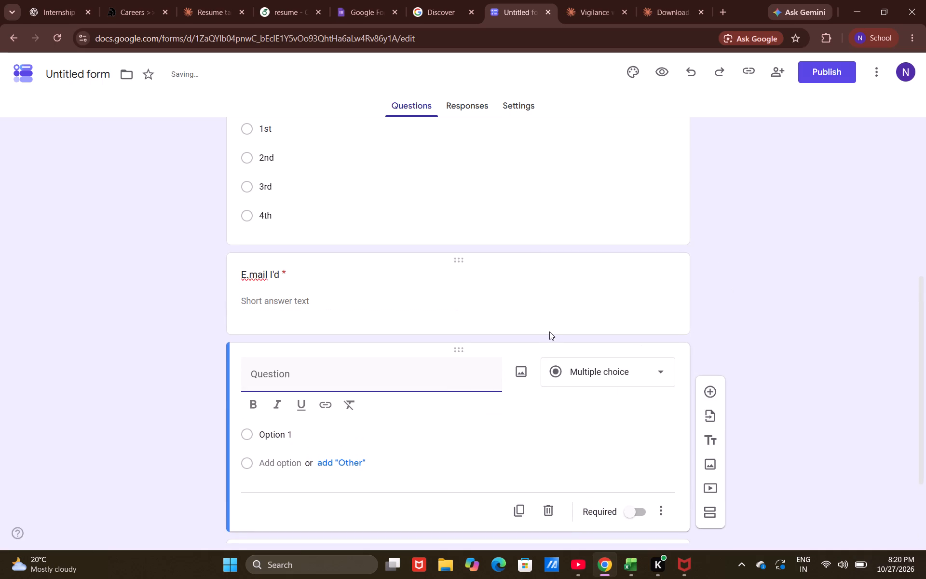
type("Contact No.")
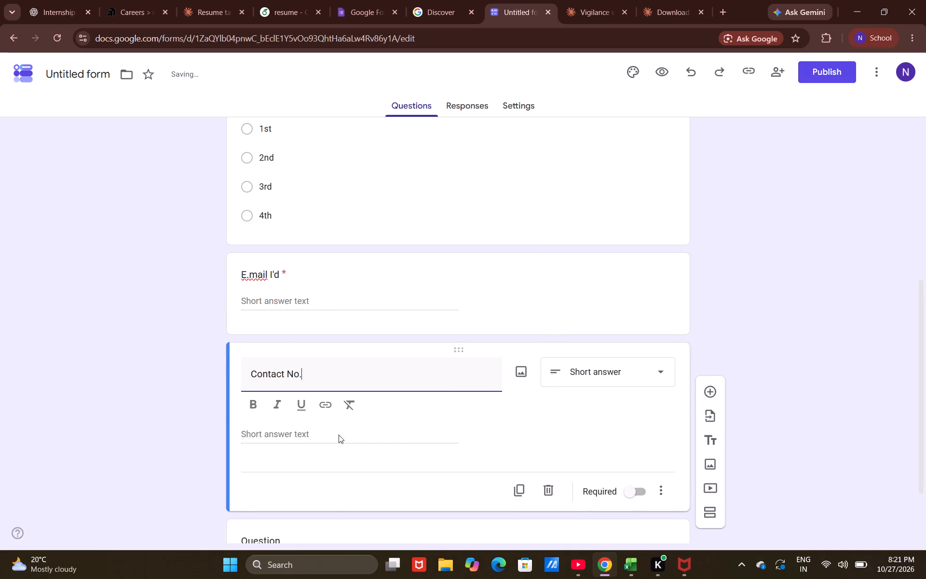
left_click(636, 495)
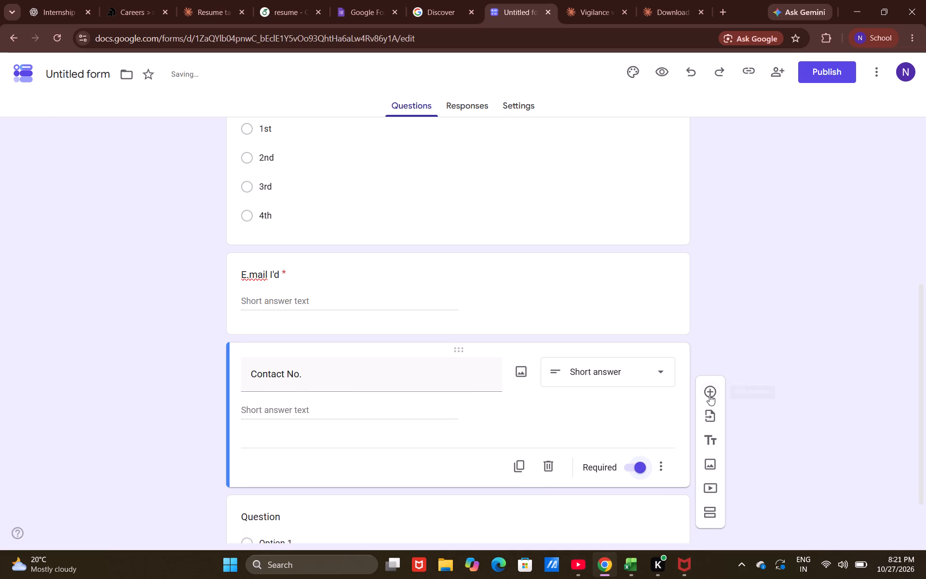
Add a blank question below the Contact No. question.
left_click(708, 395)
Remove the period from the email question's title so it reads "Email I'd".
scroll(422, 344, "up", 2)
scroll(405, 352, "down", 2)
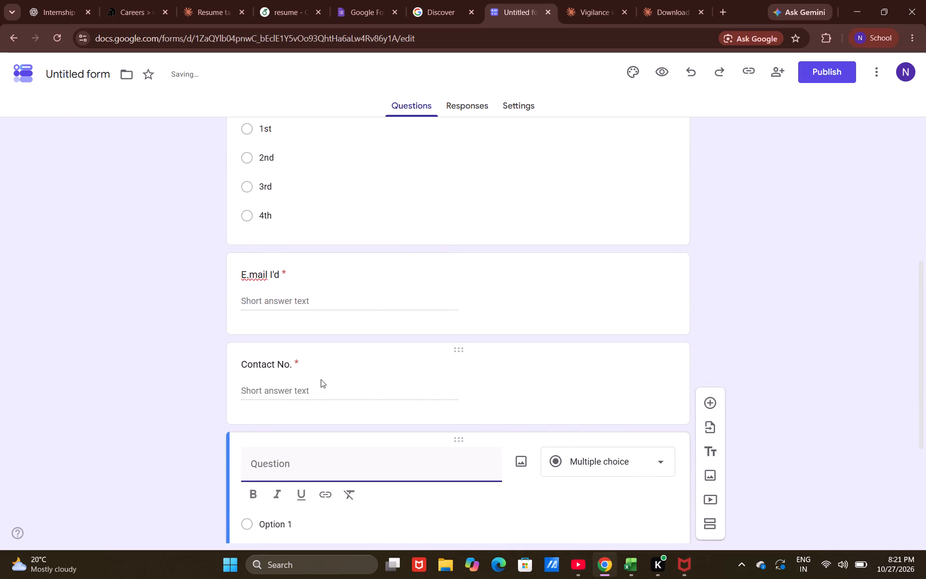
left_click(251, 276)
left_click(257, 282)
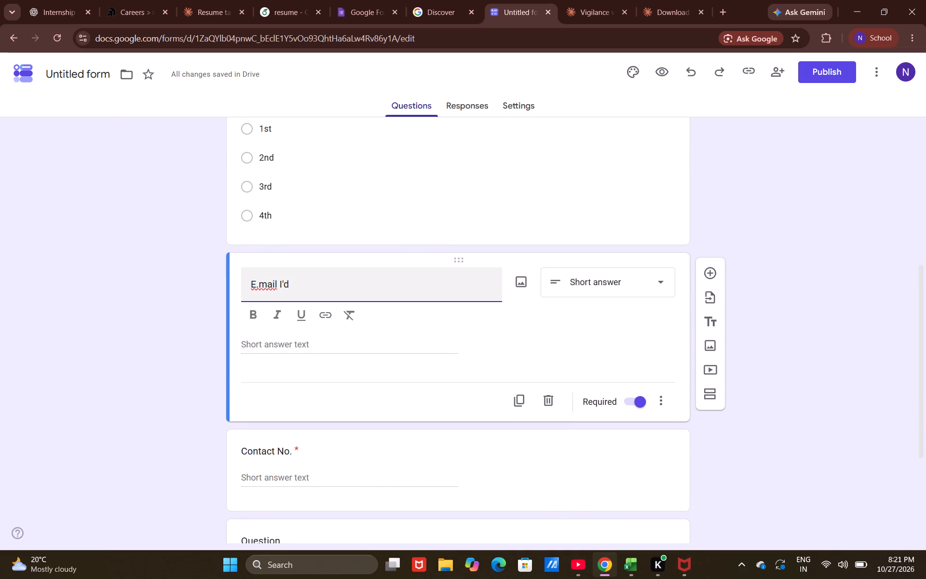
key("Right")
key("BackSpace")
scroll(402, 371, "down", 4)
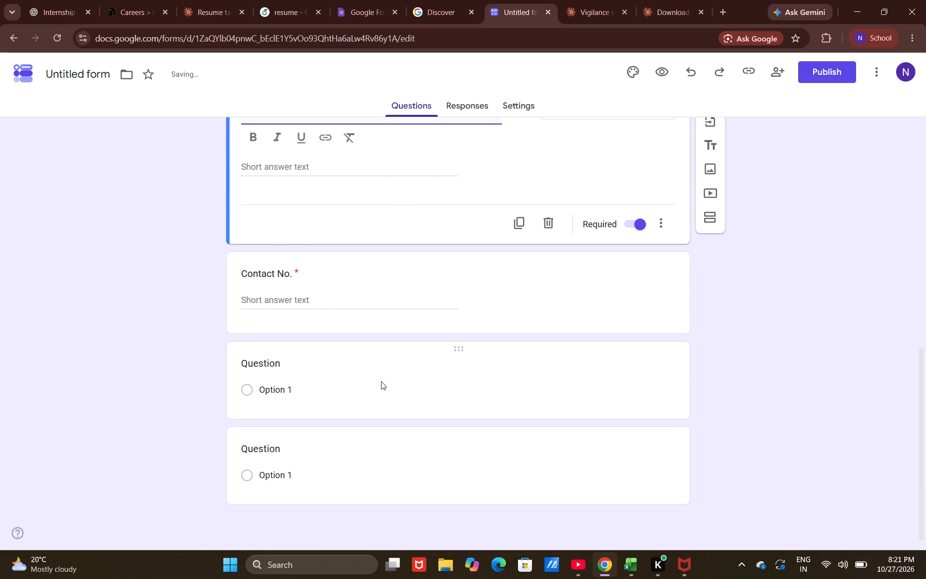
left_click(741, 378)
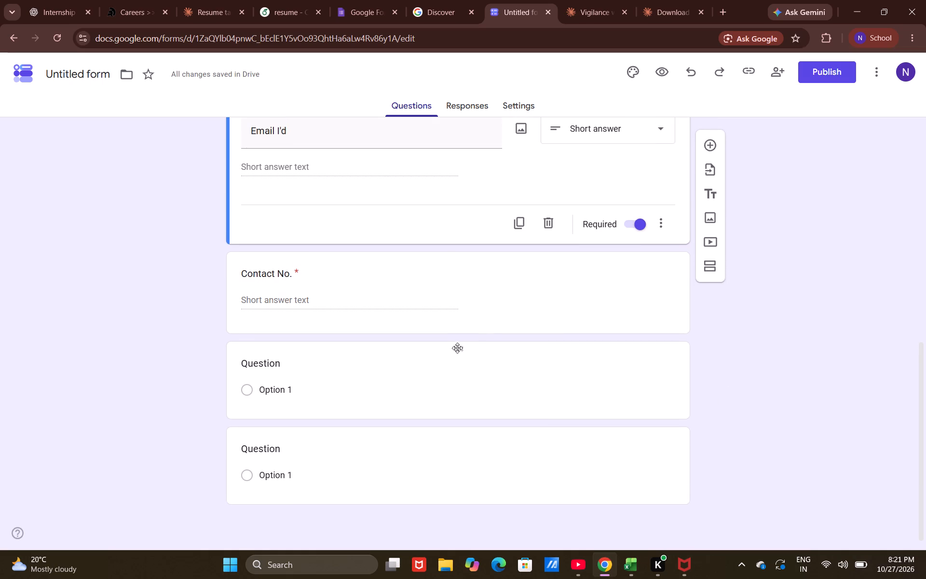
scroll(455, 347, "up", 4)
scroll(449, 347, "down", 1)
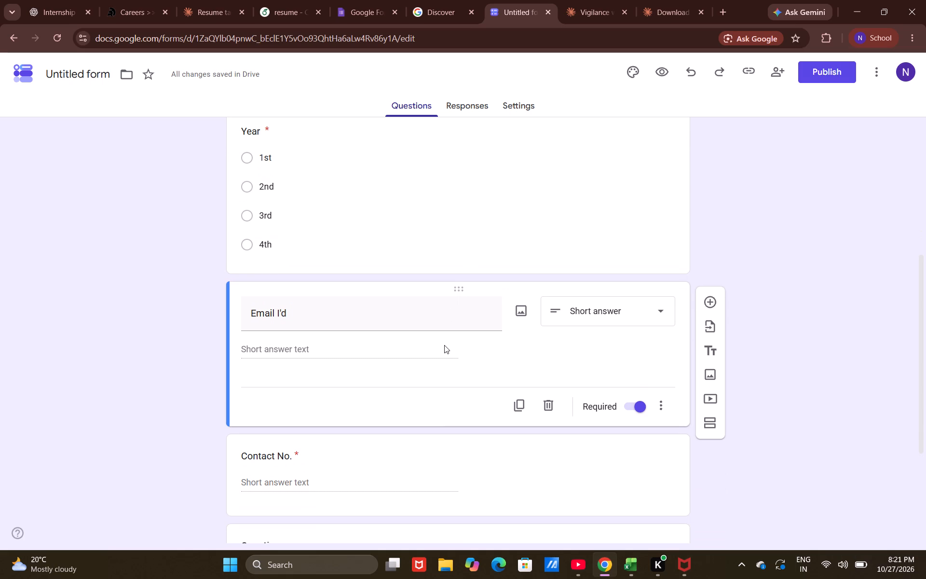
scroll(395, 300, "up", 8)
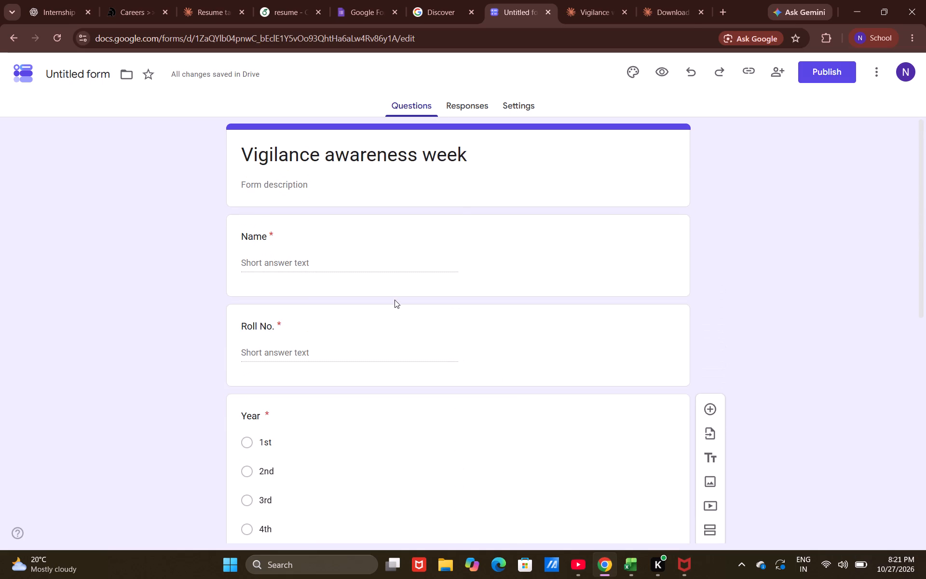
scroll(418, 348, "down", 3)
scroll(501, 357, "down", 3)
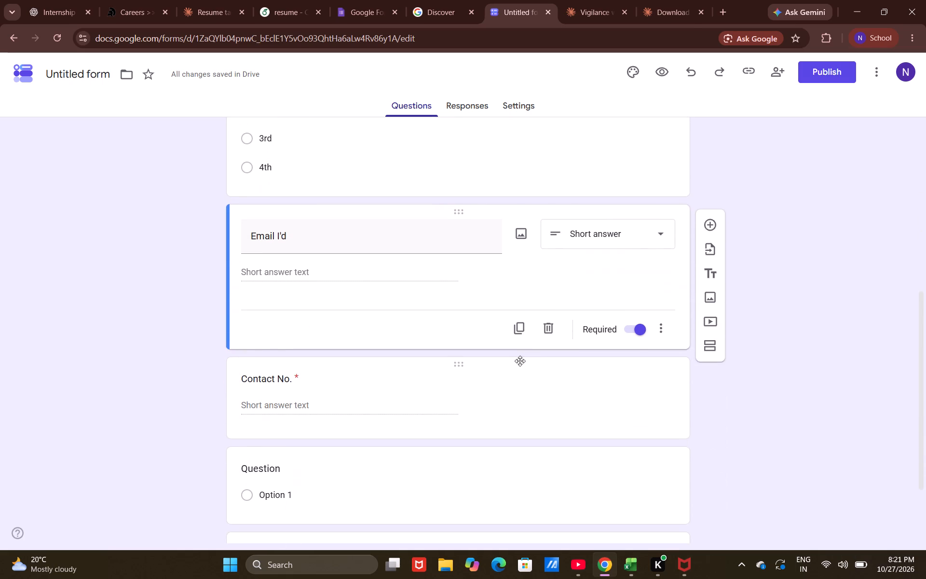
scroll(504, 401, "down", 2)
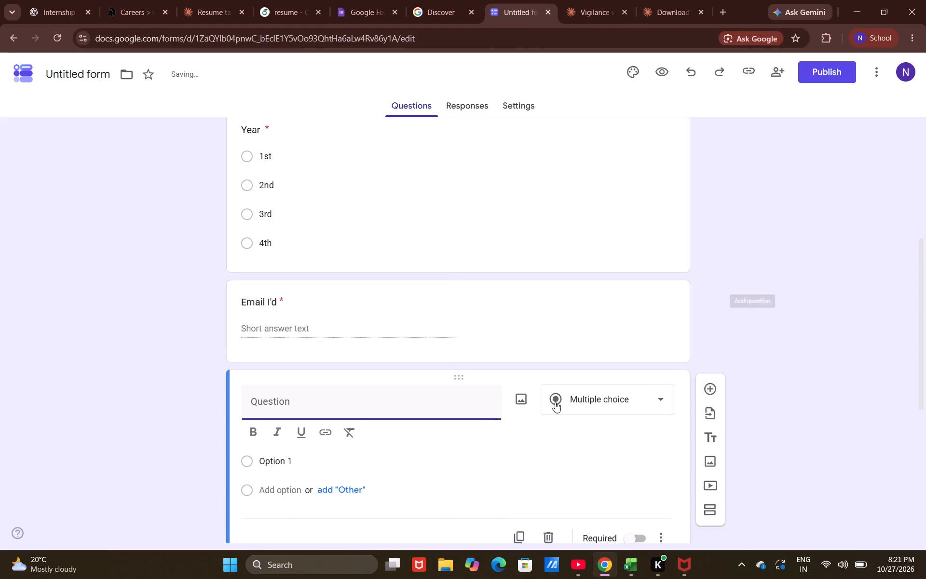
scroll(504, 409, "down", 4)
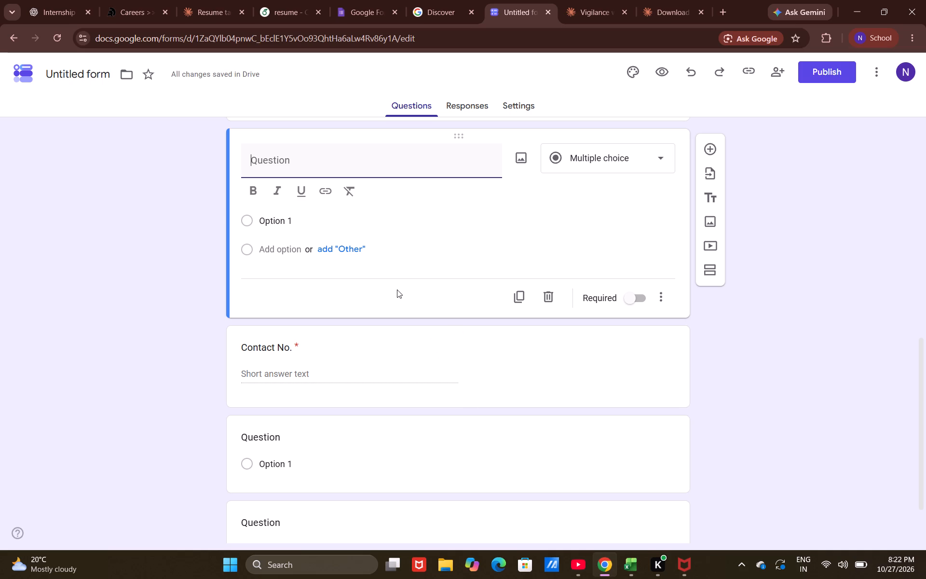
type("Department")
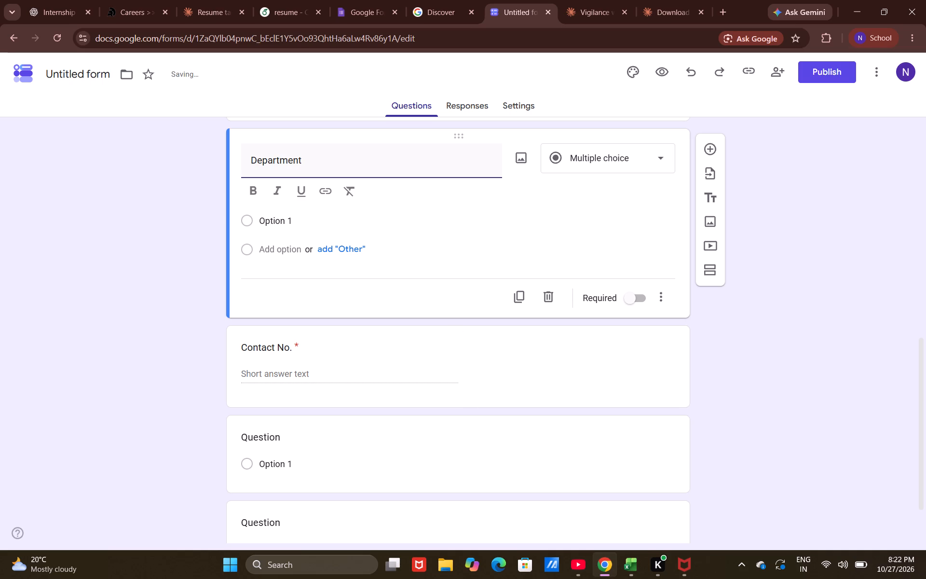
left_click(605, 155)
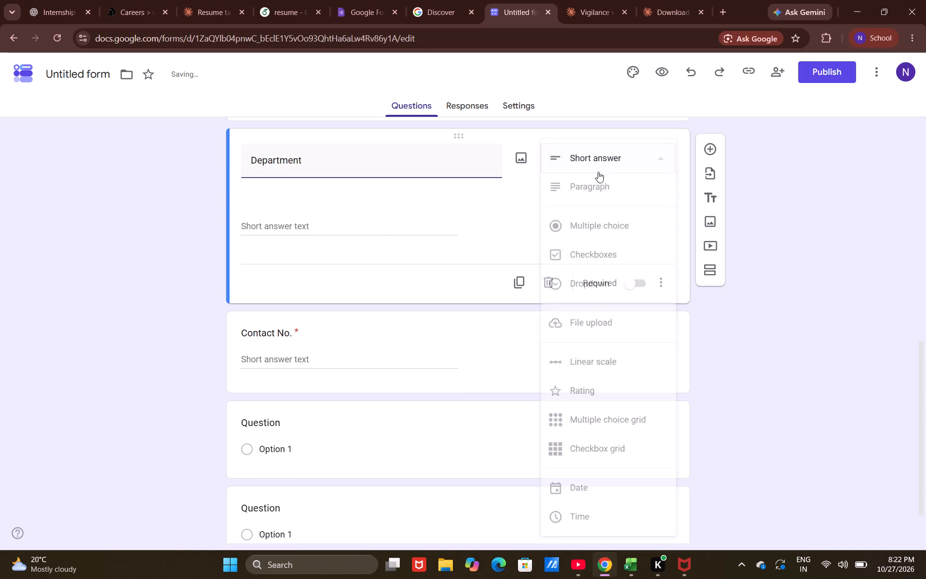
left_click(590, 232)
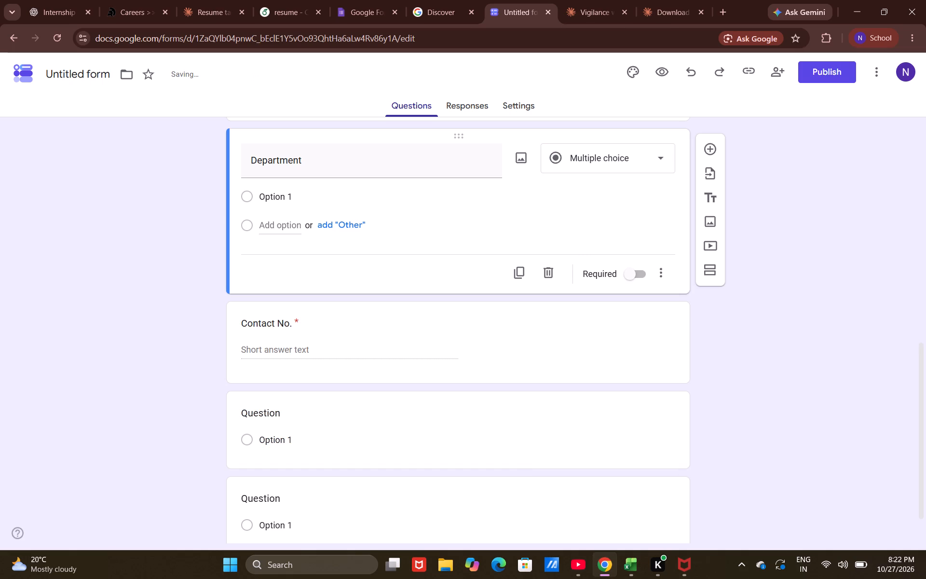
Set the first option of the Department question to "Computer Science Engineering".
left_click(279, 195)
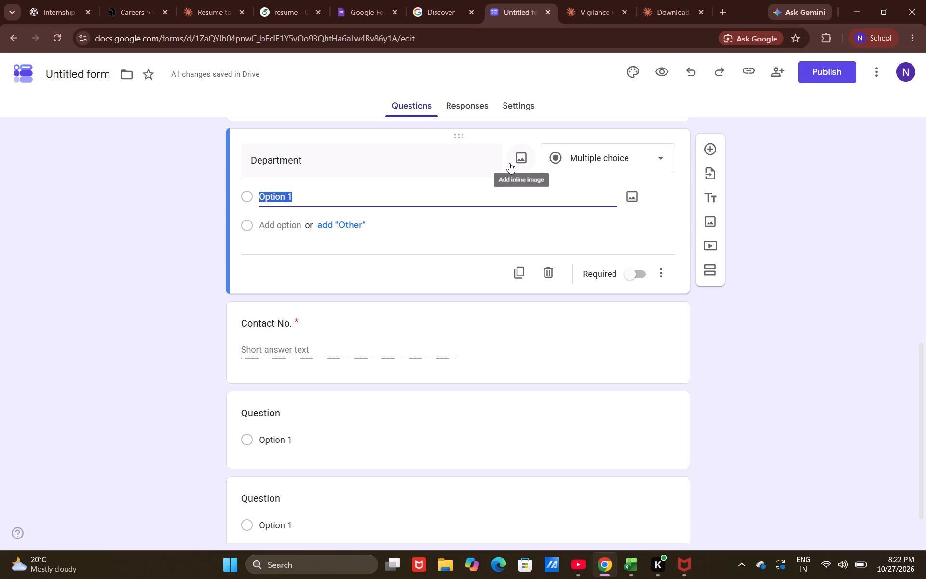
key("shift+c")
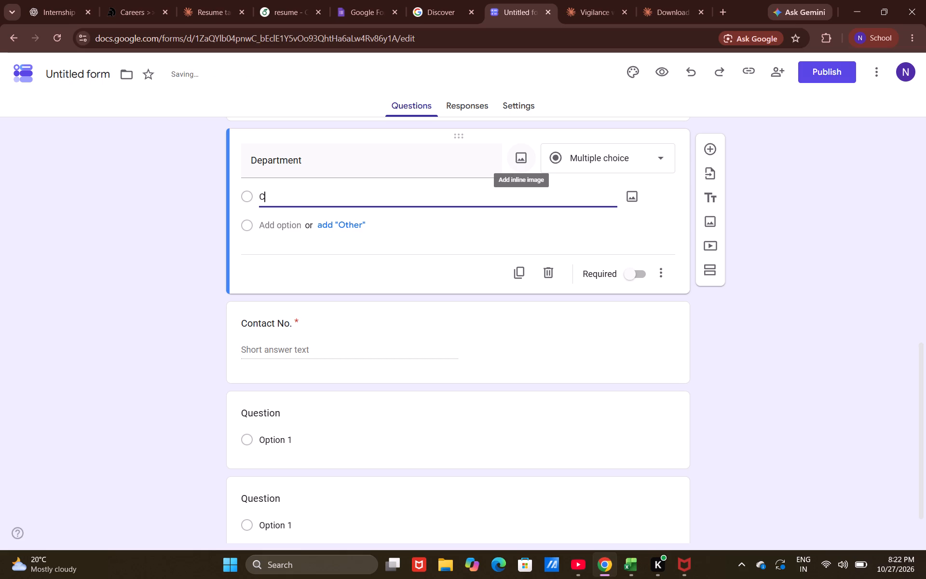
type("omputer Science Engineering")
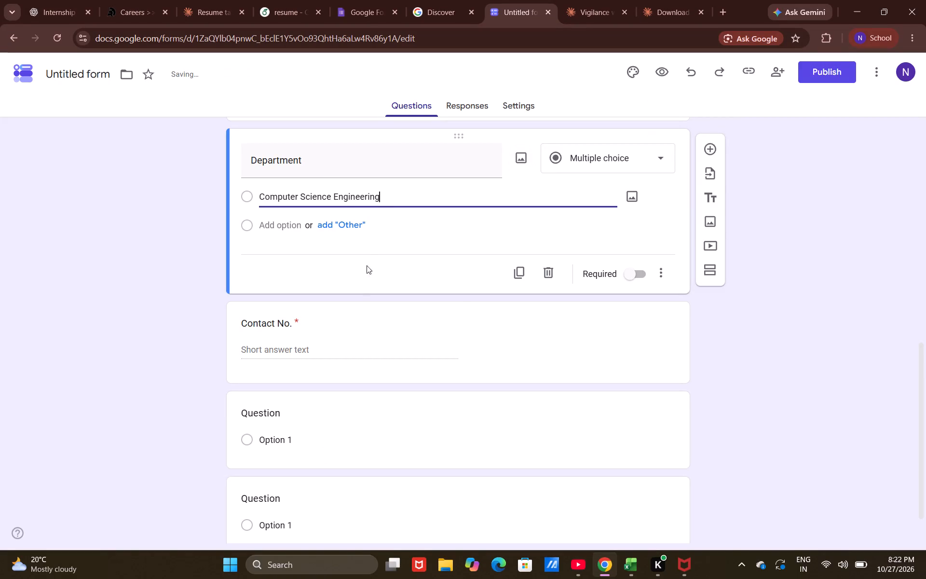
Add "Artificial Inntelligence" as the second option of the Department question.
left_click(276, 225)
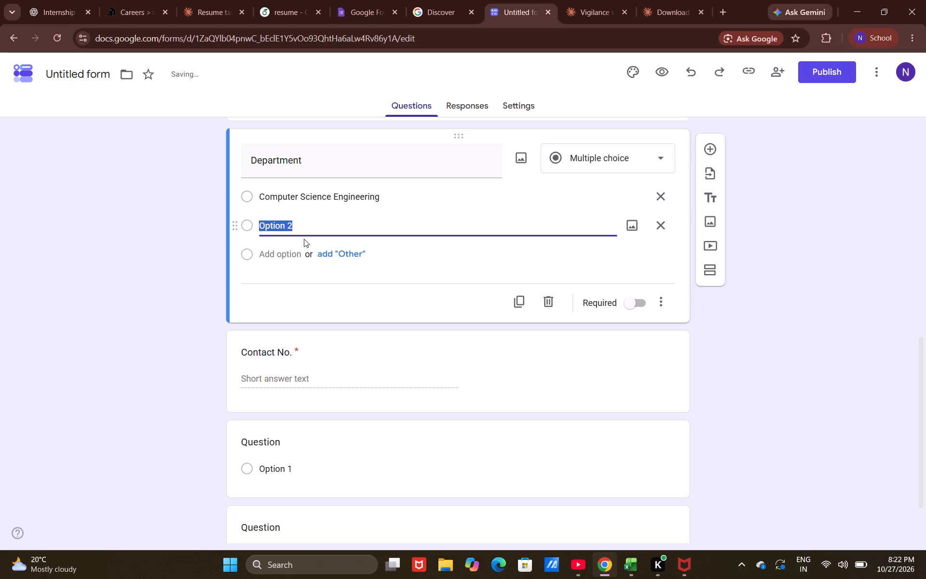
scroll(371, 220, "up", 7)
scroll(367, 247, "down", 3)
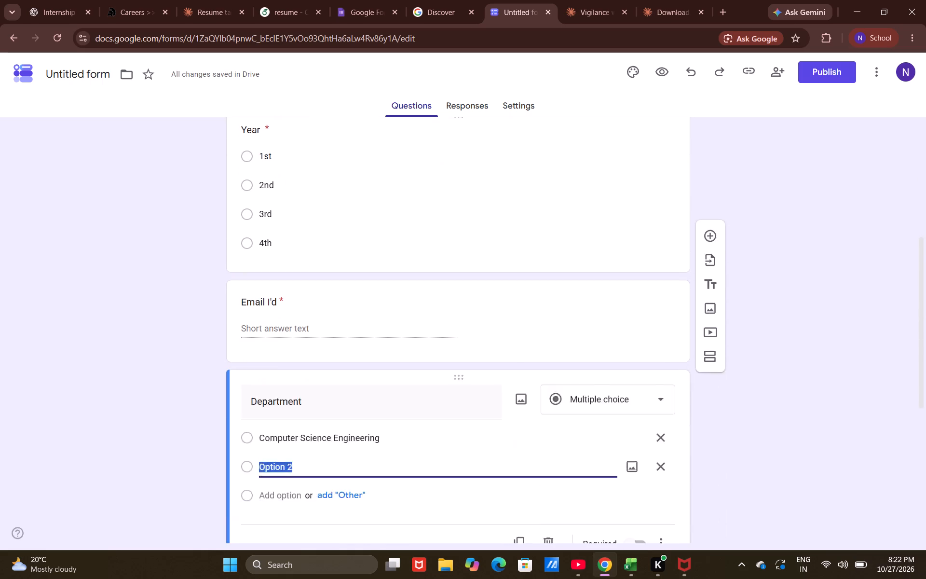
scroll(350, 247, "down", 2)
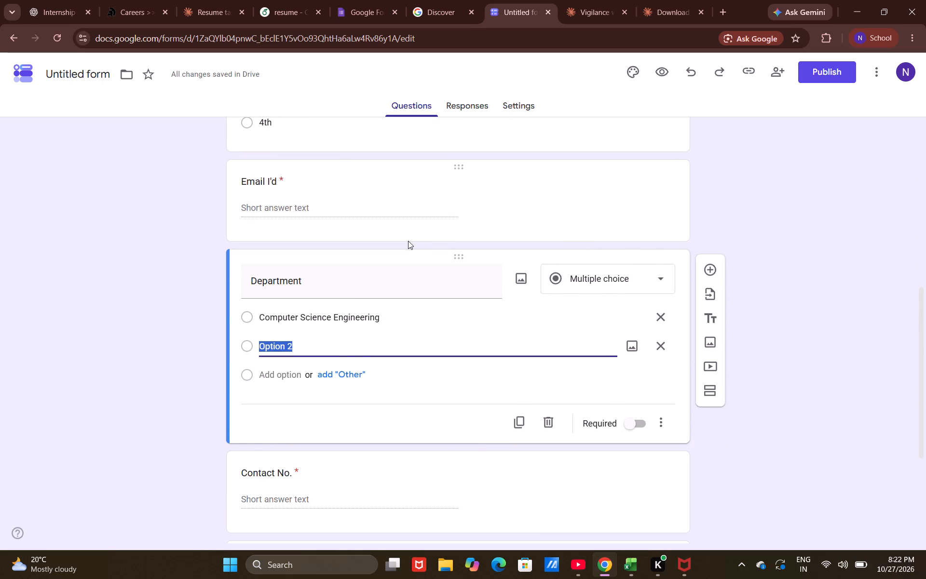
type("Ai")
key("slash")
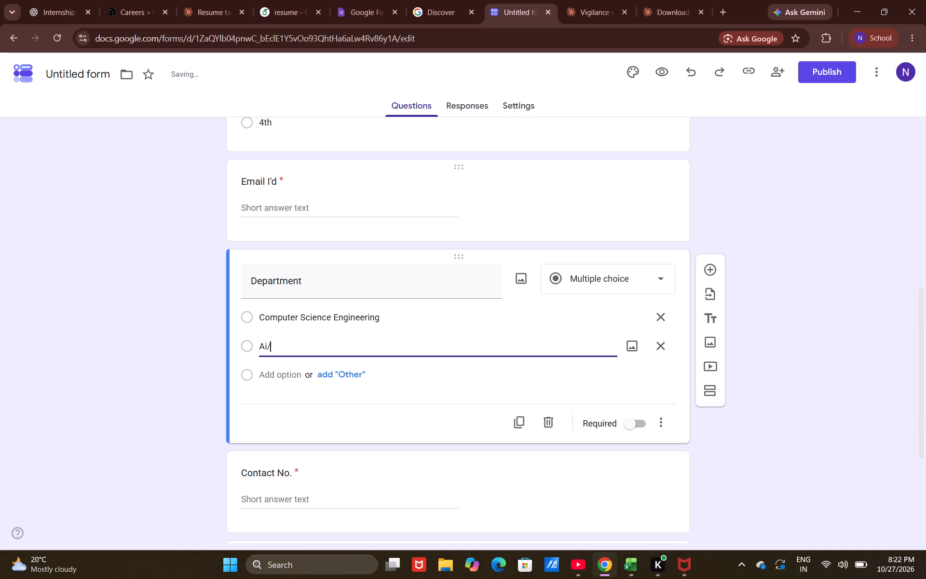
key("BackSpace")
key("BackSpace")
type("rtificial")
key("space")
type("Inntelligence")
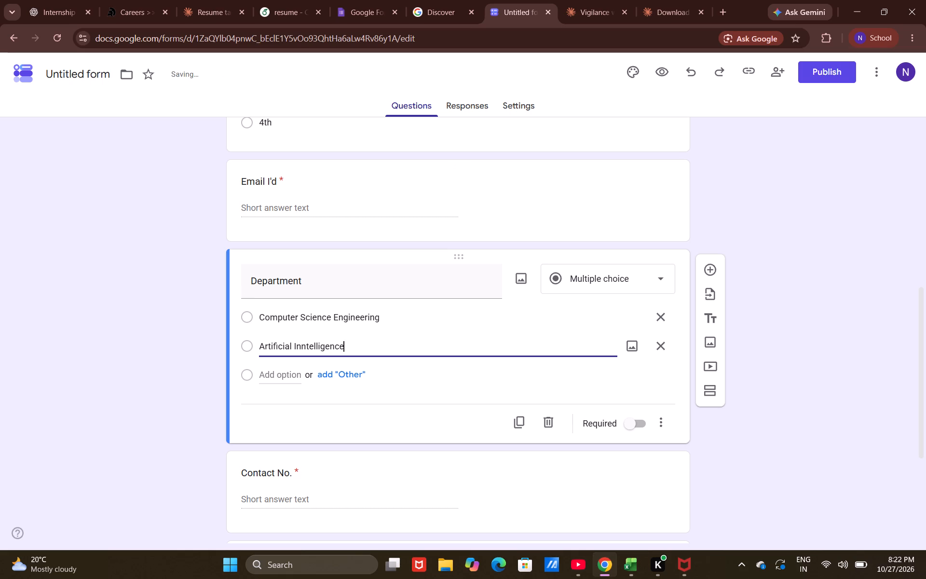
Add "Electronics and Communication Engineering" as the third option of the Department question.
left_click(302, 376)
left_click(275, 377)
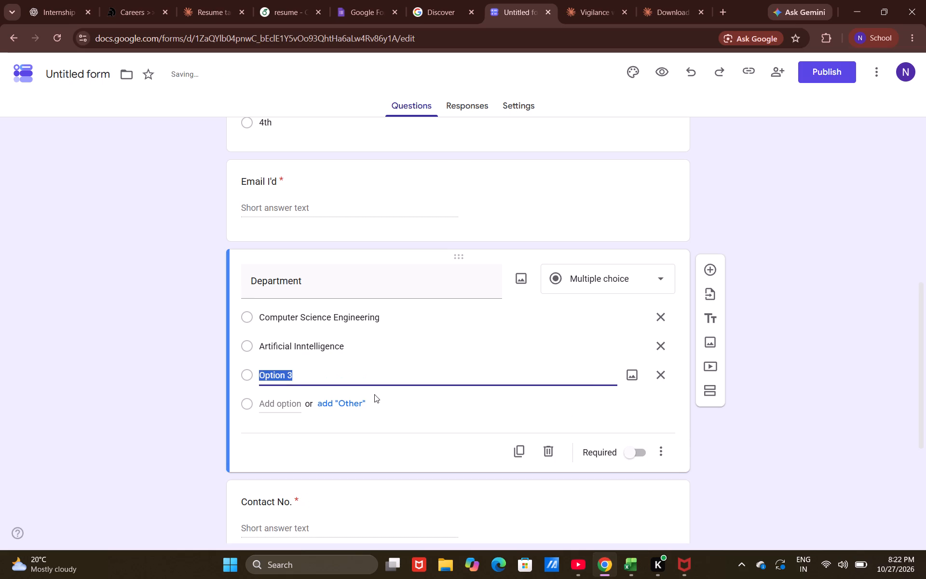
type("Electronics and")
key("space")
type("Comm")
key("i")
key("BackSpace")
type("unication Engineering")
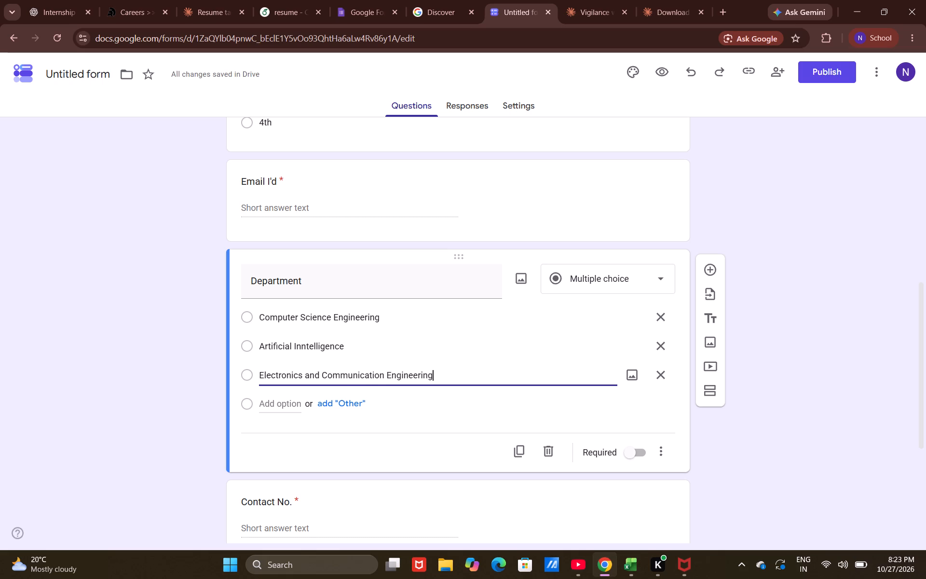
Add "Electrical and Electronics engineering" as the fourth option of the Department question.
left_click(274, 412)
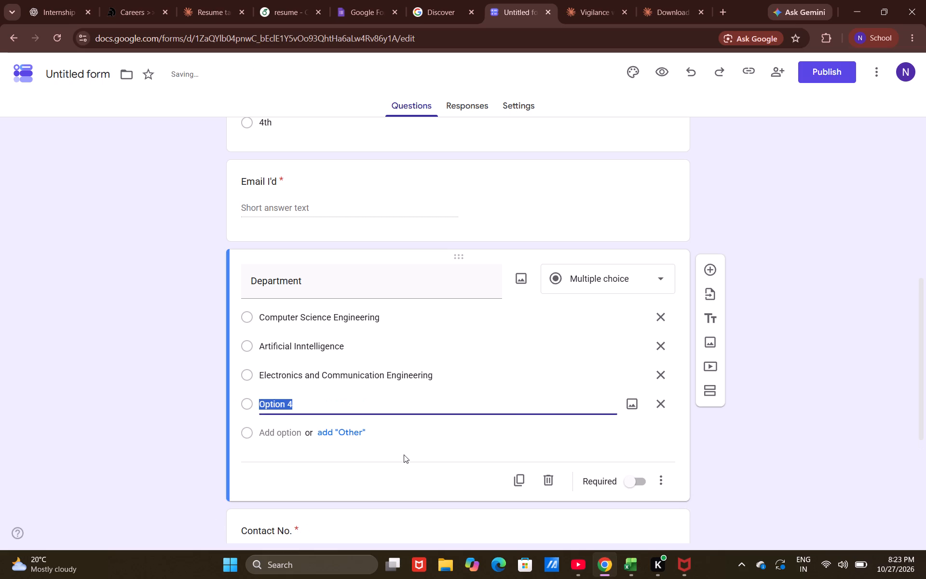
type("Electrical and Electronics")
key("space")
type("engineering")
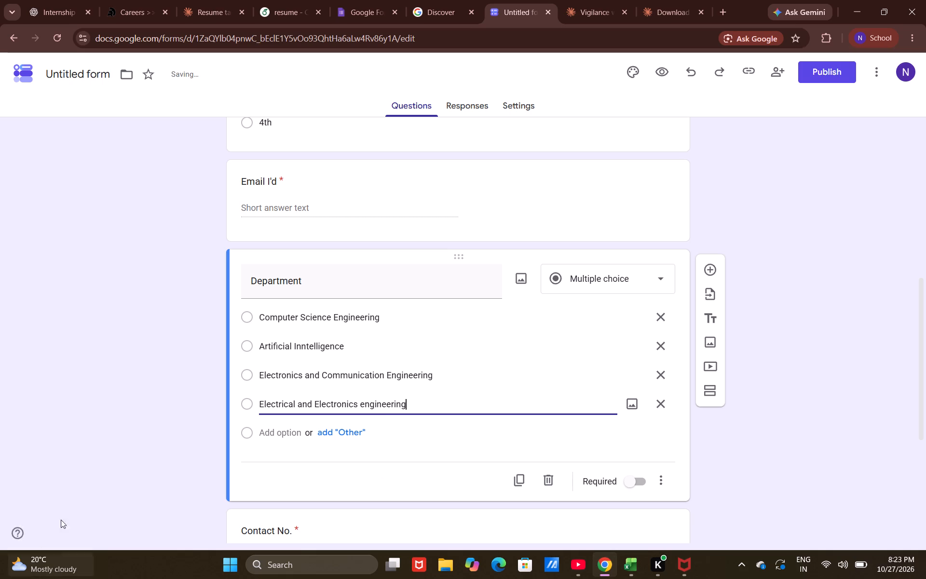
Add "Mechanical Engineering" and "Civil Engineering" as the fifth and sixth options of the Department question.
left_click(275, 429)
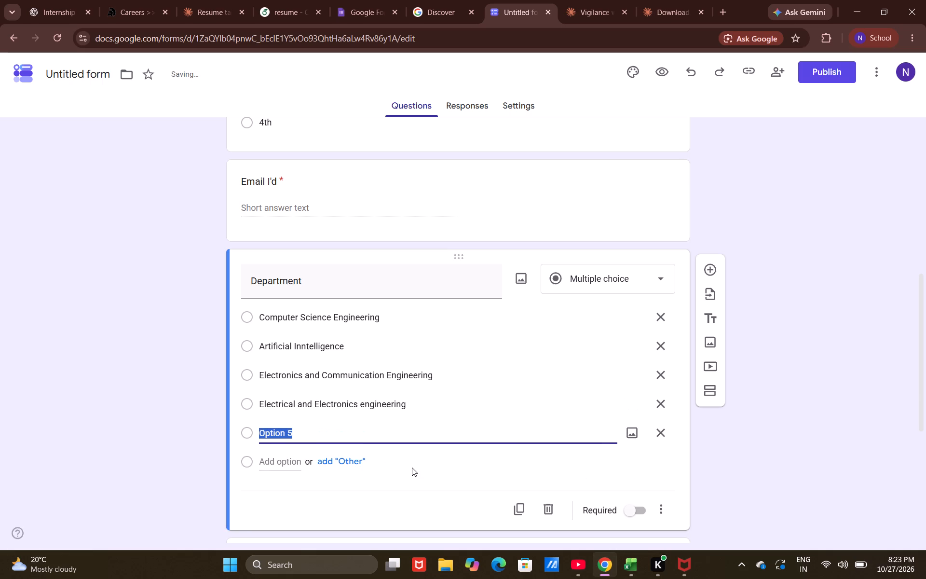
type("Mechn")
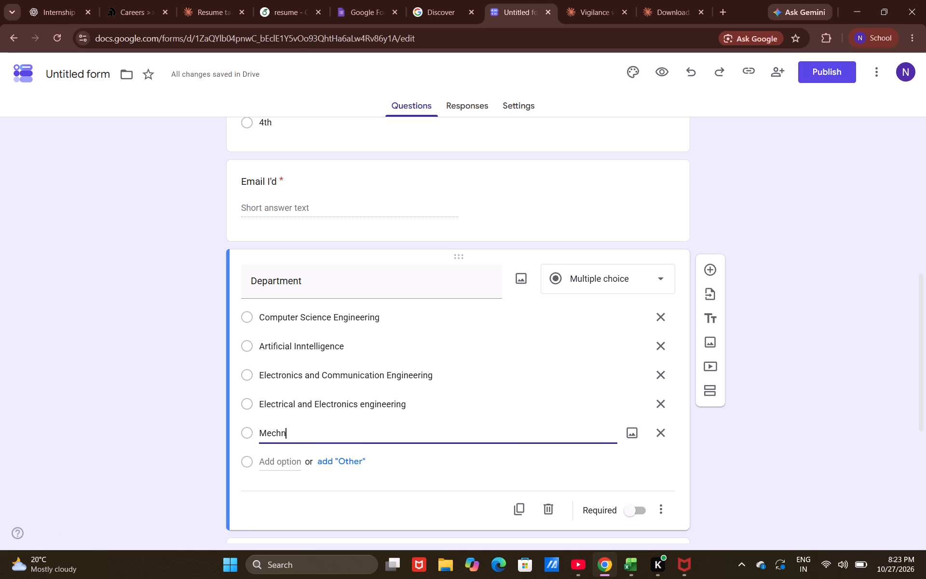
key("BackSpace")
type("anical Engineering")
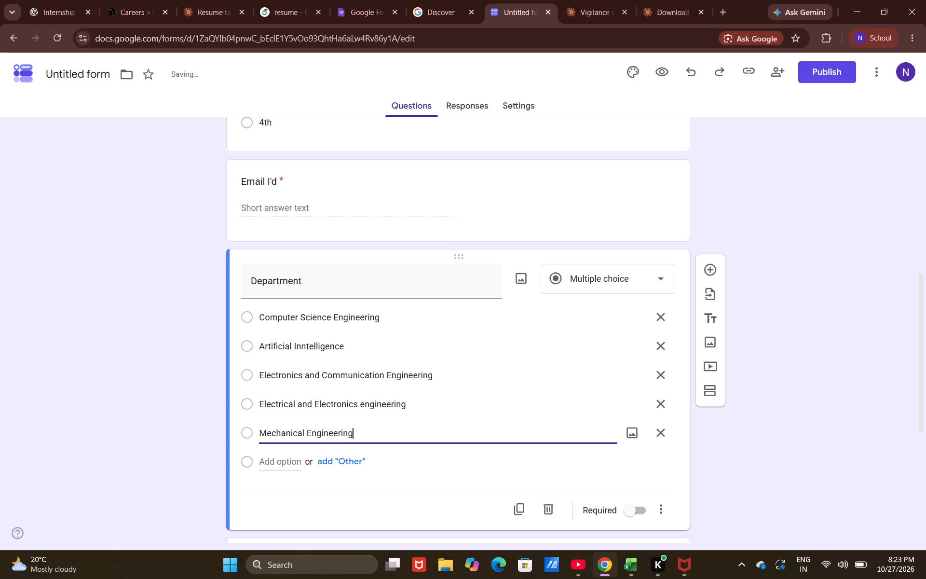
left_click(293, 464)
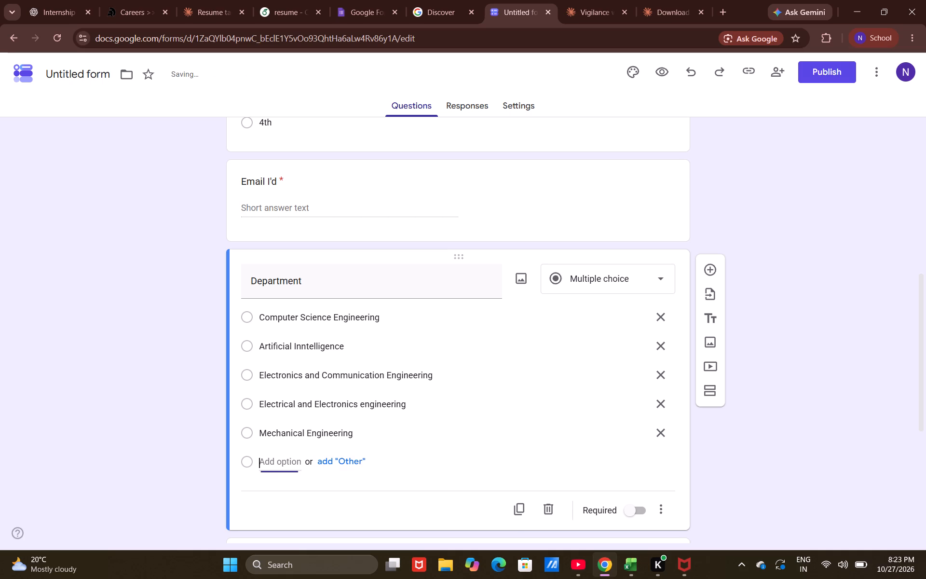
type("Civil Engineering")
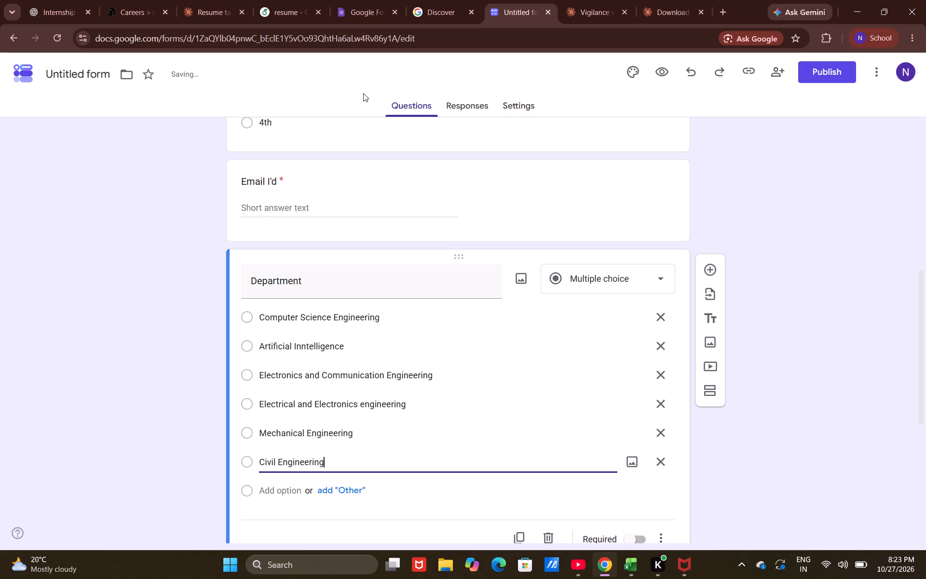
left_click(104, 289)
scroll(237, 355, "down", 3)
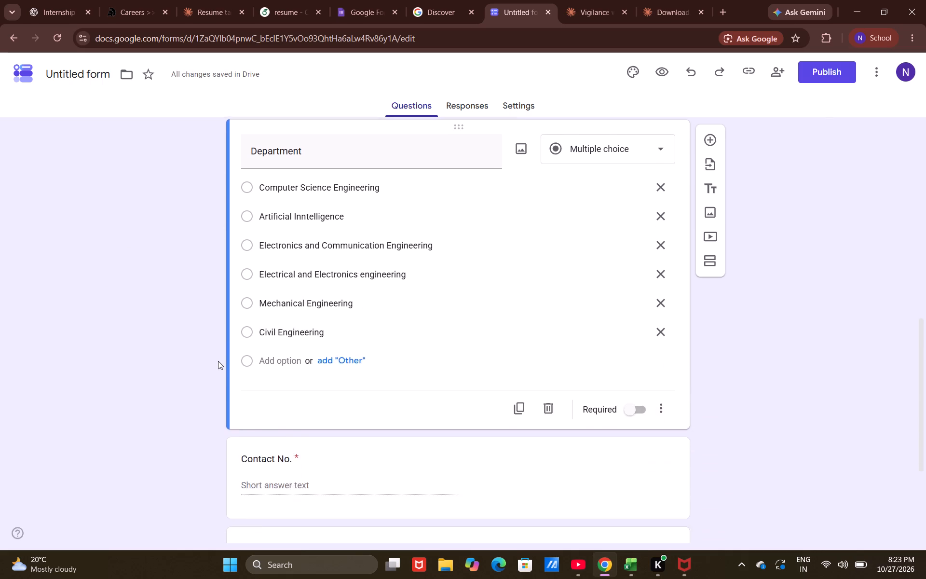
scroll(215, 361, "up", 1)
left_click(628, 425)
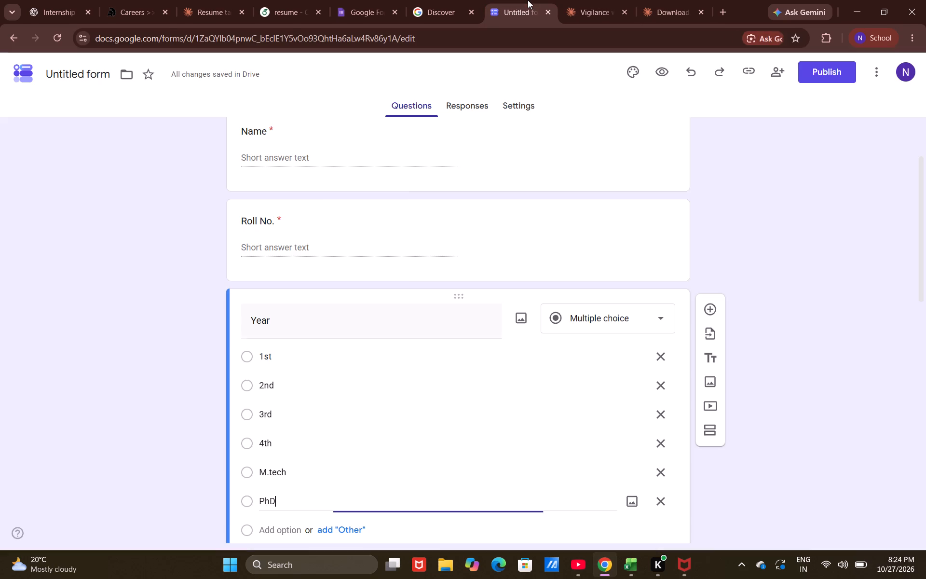
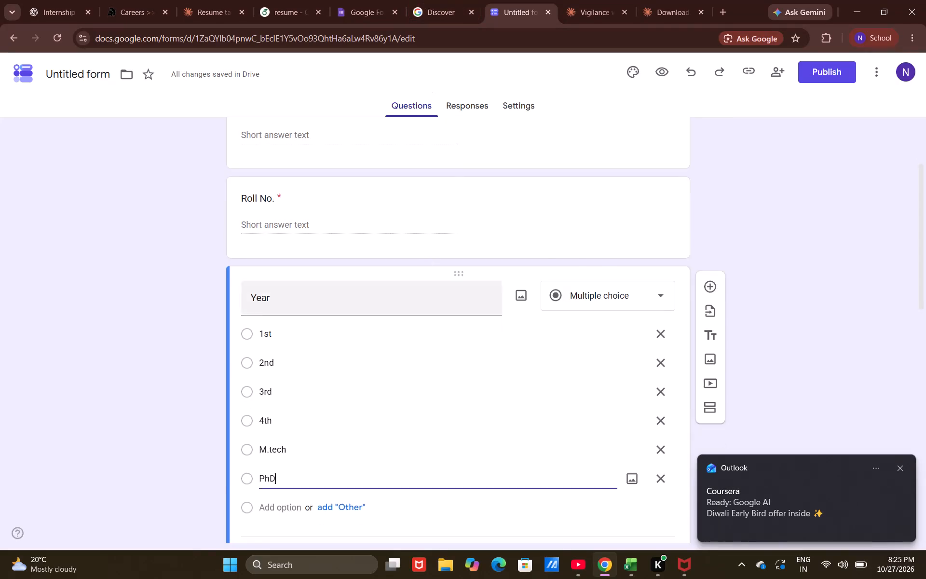
Check through the form's questions, start publishing the form, and open the management of its responder access.
scroll(408, 350, "down", 3)
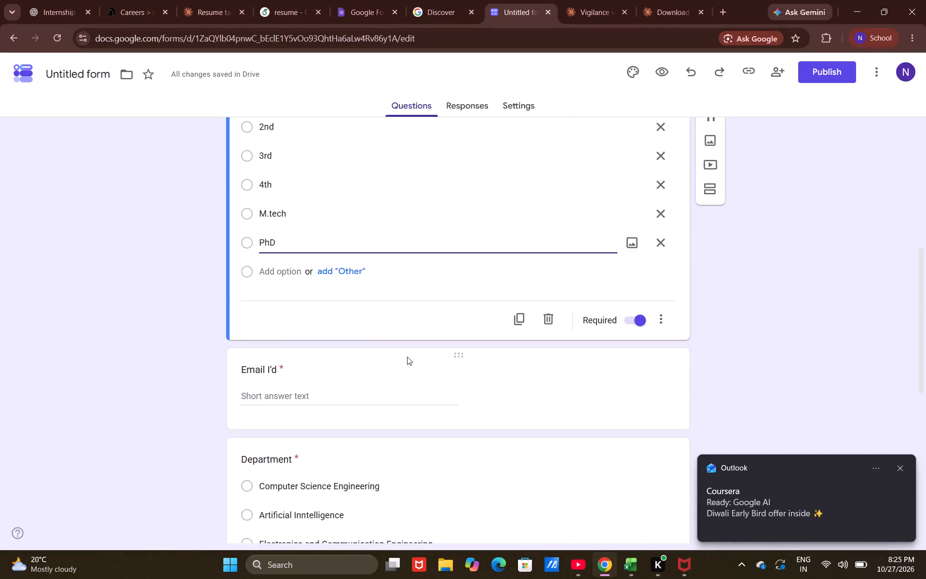
scroll(407, 359, "down", 7)
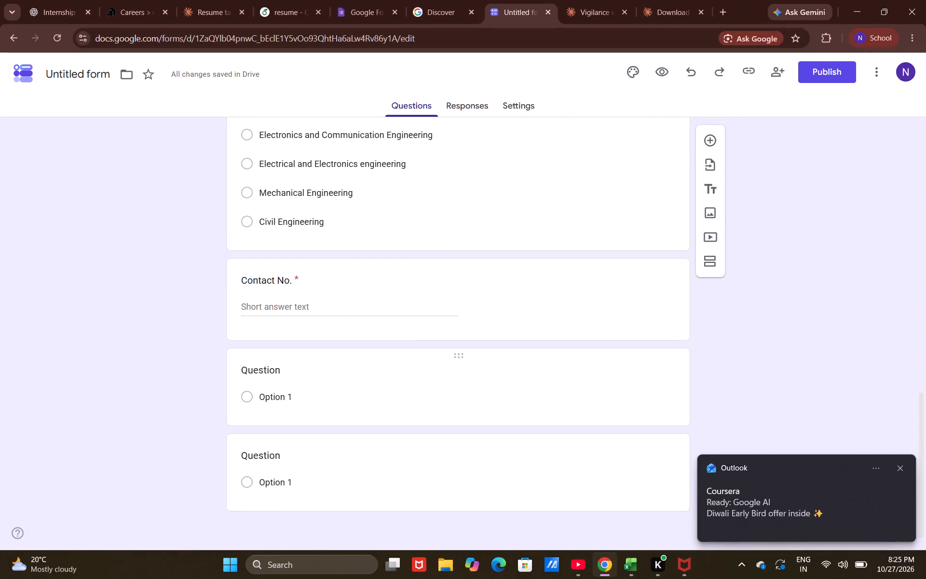
scroll(686, 333, "up", 17)
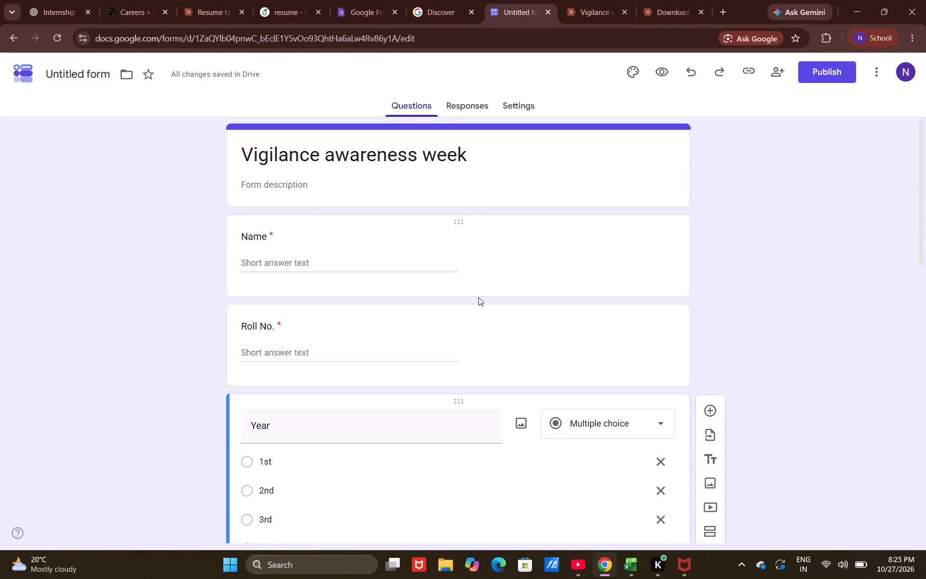
scroll(478, 297, "up", 2)
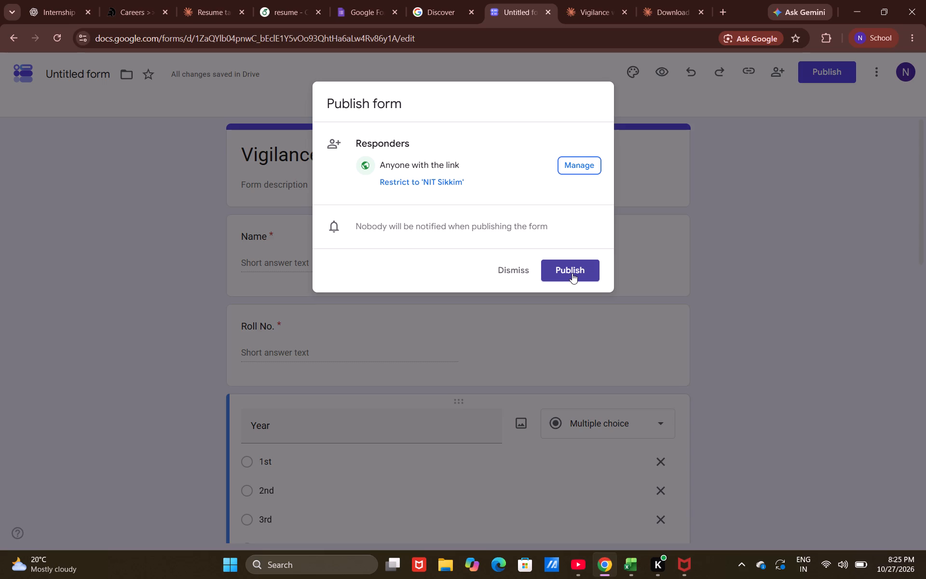
left_click(577, 167)
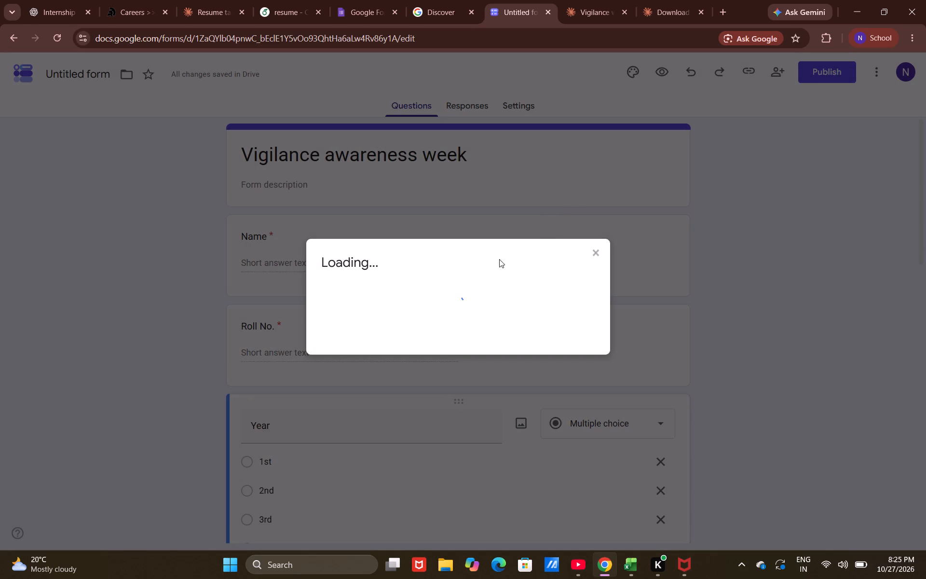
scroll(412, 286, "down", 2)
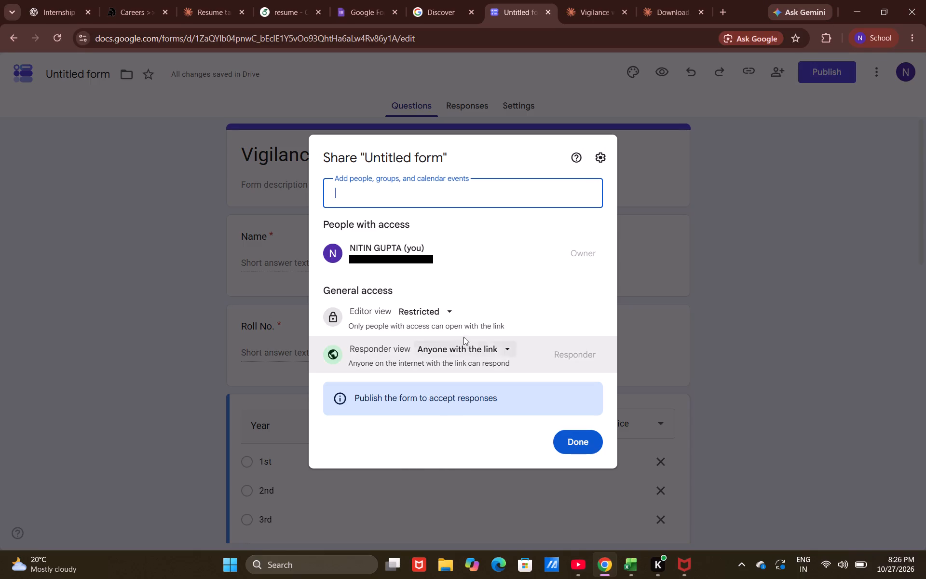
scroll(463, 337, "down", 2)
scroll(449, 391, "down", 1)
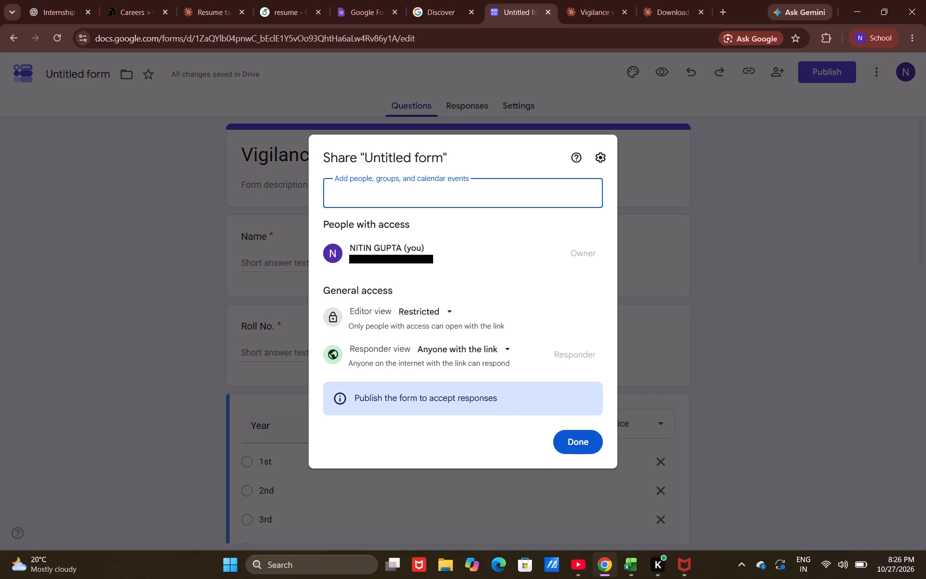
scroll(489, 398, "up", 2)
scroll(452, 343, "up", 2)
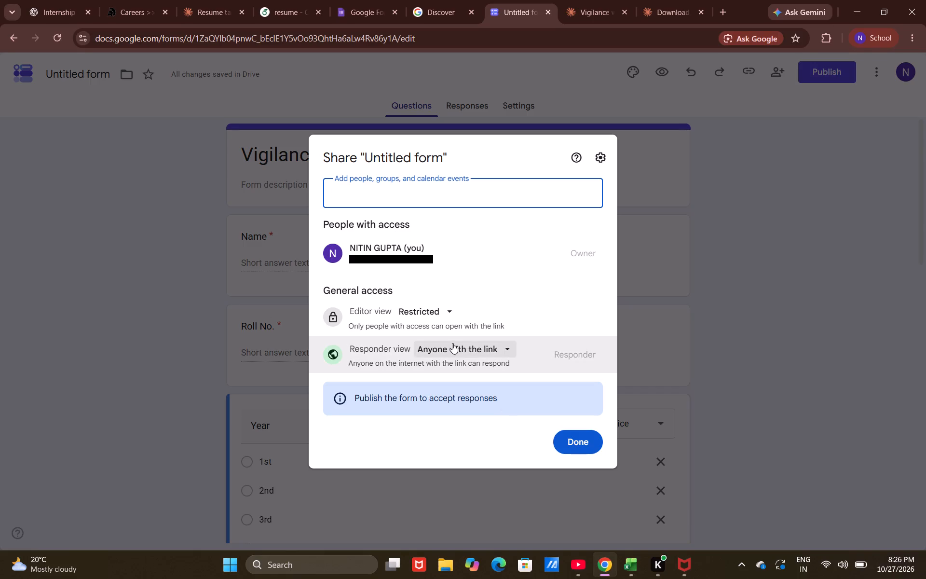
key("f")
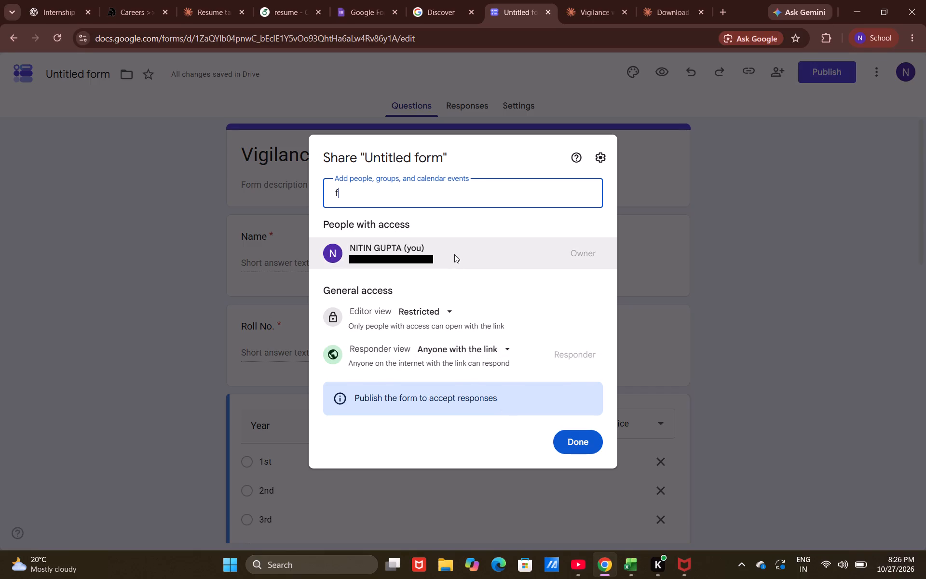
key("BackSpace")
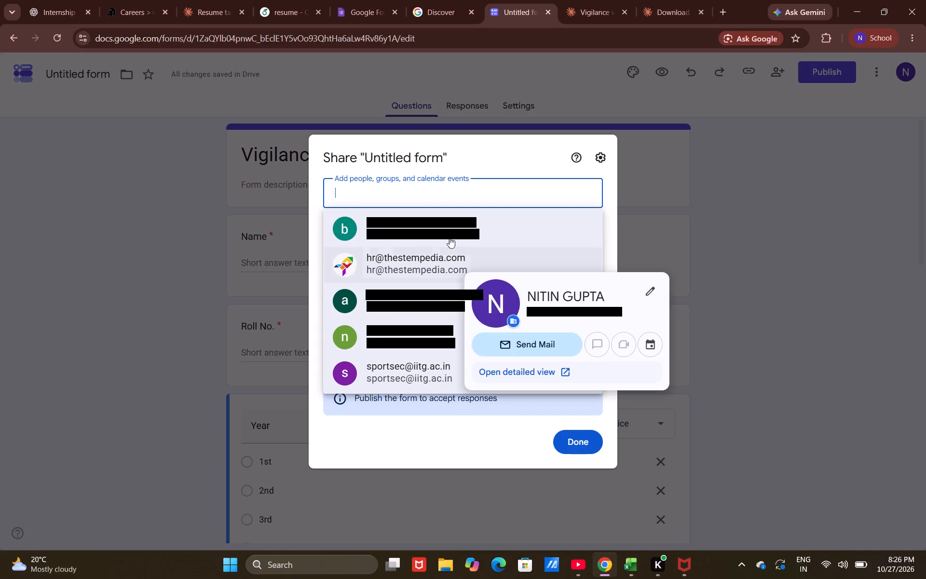
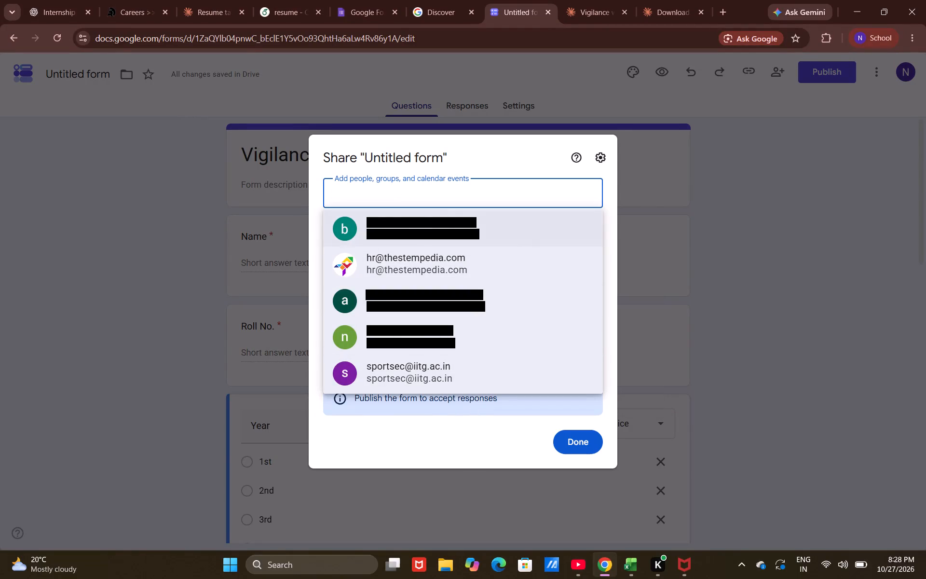
Close the form's sharing settings without adding anyone, and publish the Vigilance awareness week form.
scroll(511, 397, "down", 4)
scroll(463, 313, "down", 3)
left_click(358, 431)
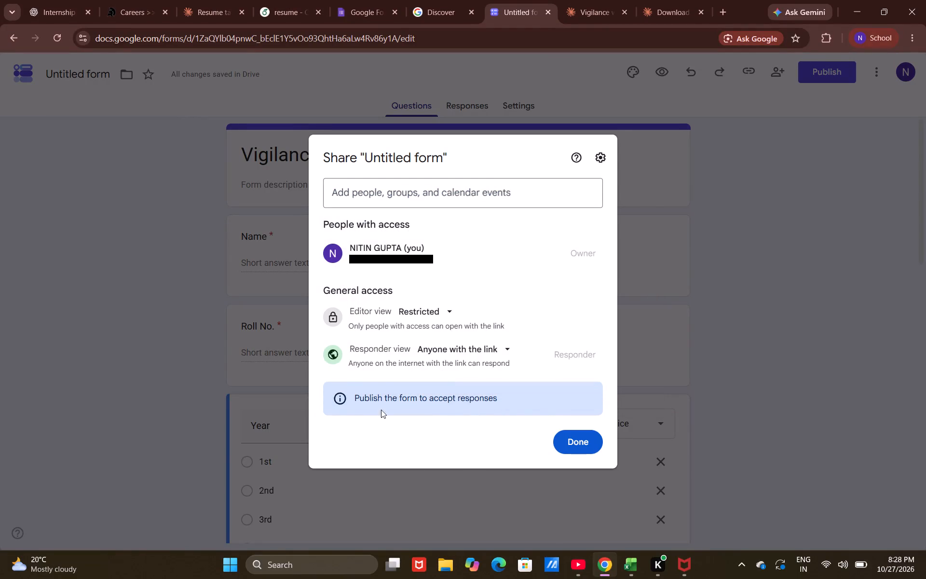
left_click(571, 437)
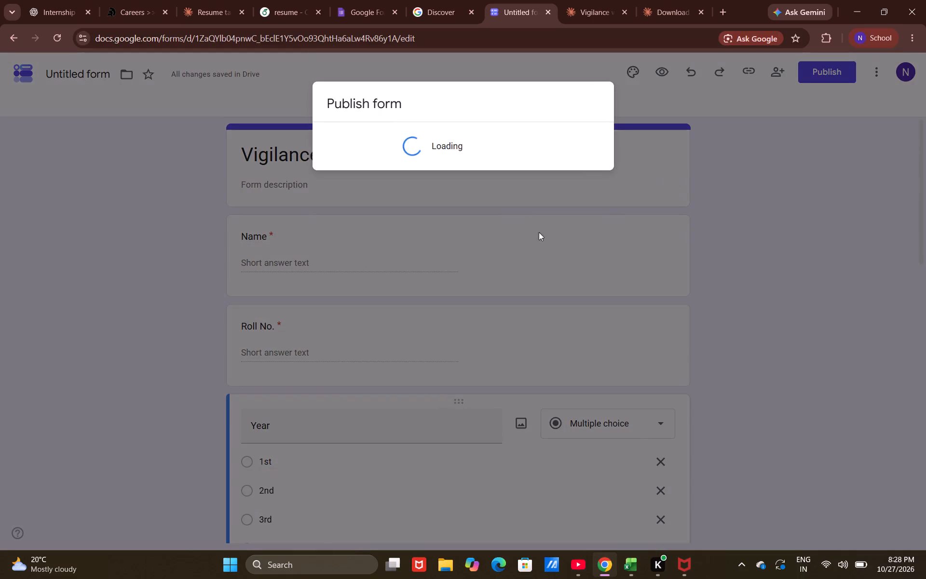
left_click(569, 274)
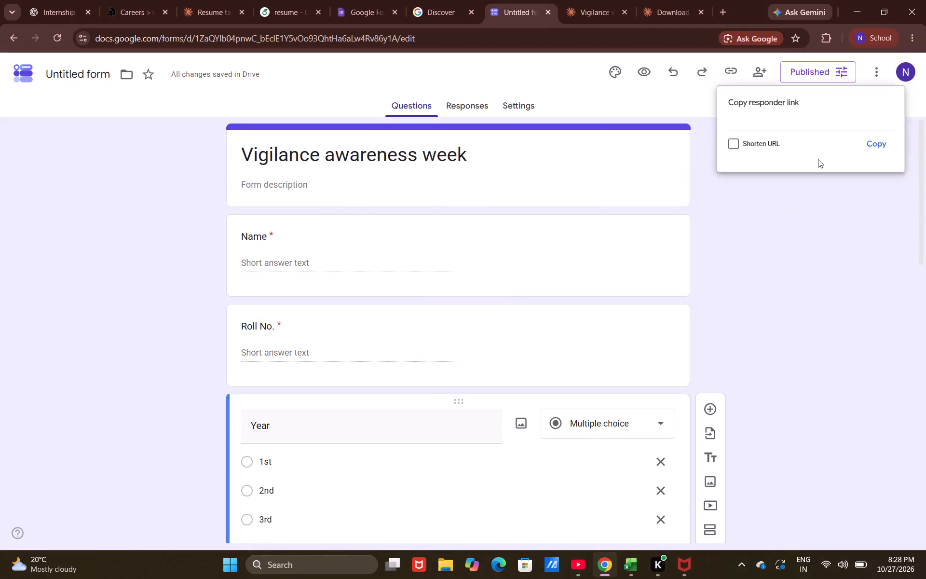
Copy the published form's responder link at its full length.
left_click(888, 145)
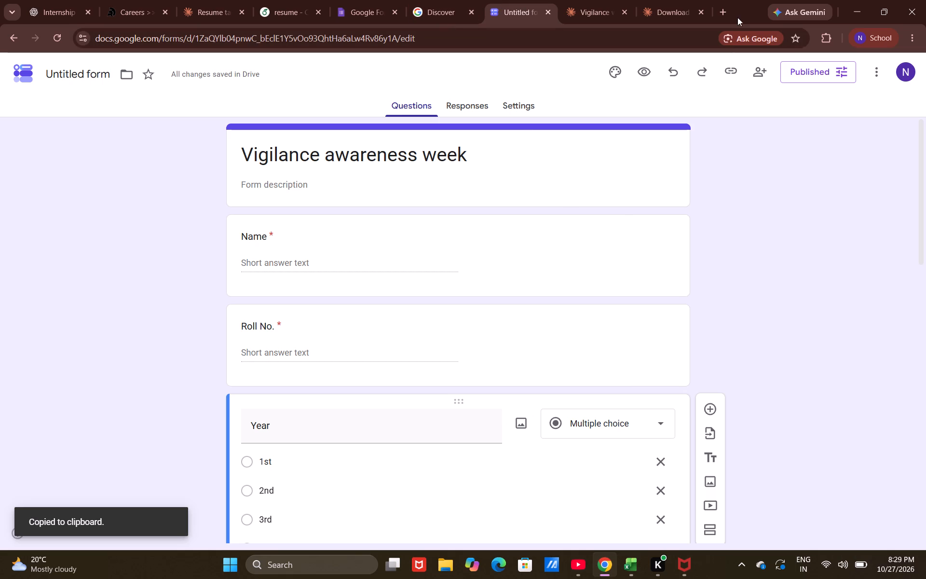
Open a new browser tab and start entering a web address beginning with "w".
left_click(724, 6)
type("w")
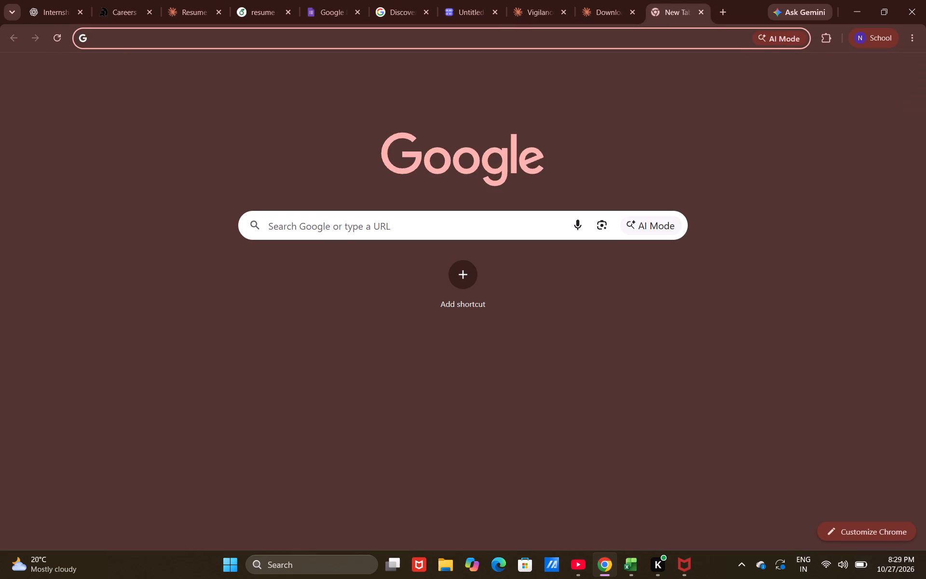
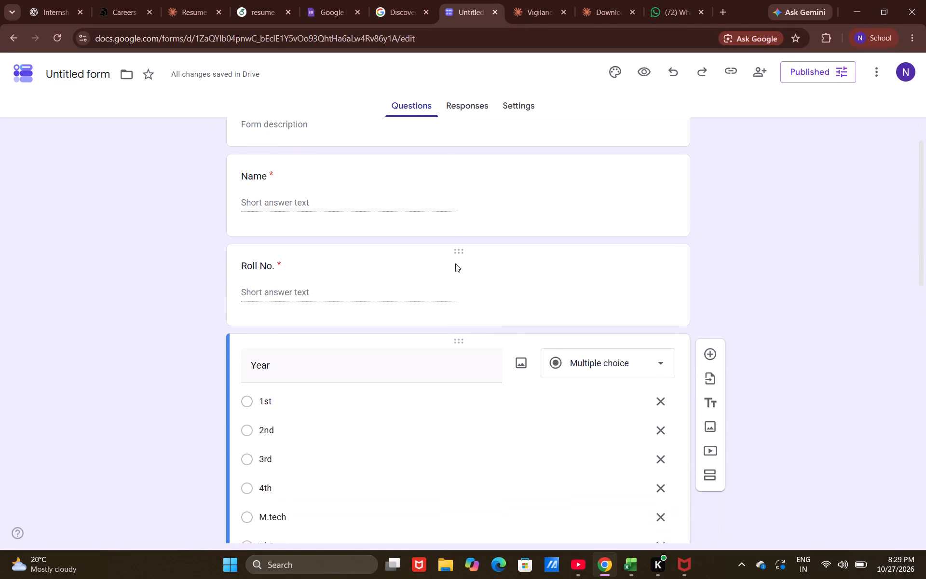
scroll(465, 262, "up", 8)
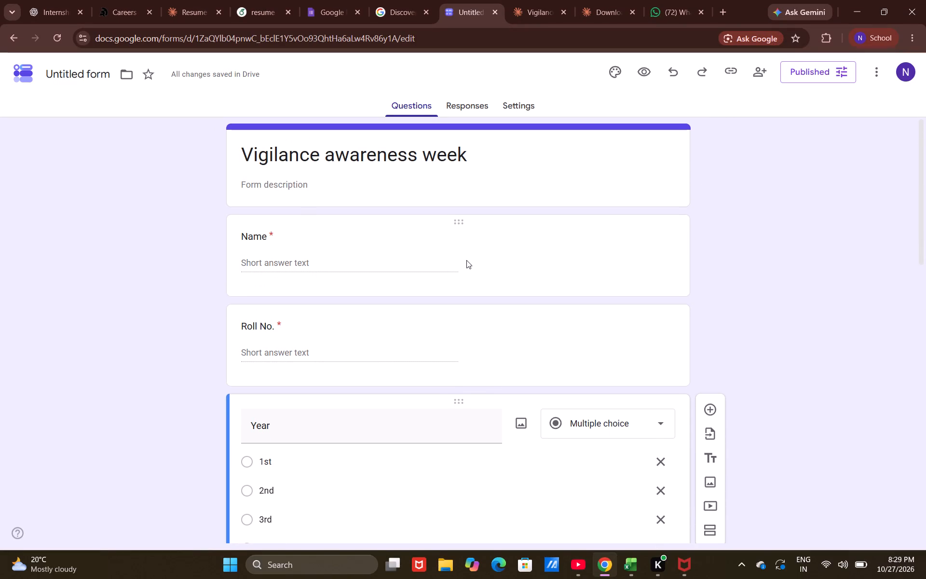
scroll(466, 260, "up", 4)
Look through the form's questions, from the Year options to the Department, Contact No. and blank questions.
scroll(479, 294, "down", 4)
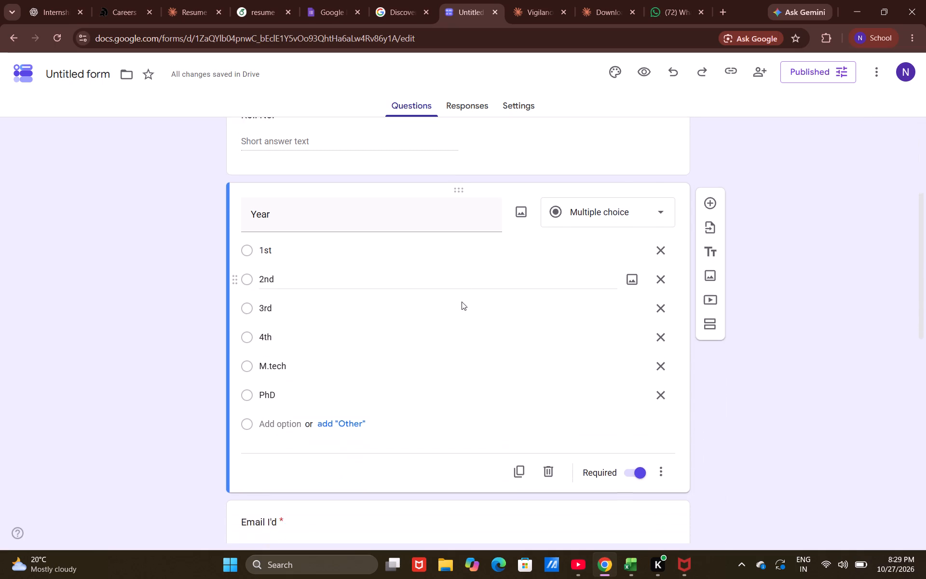
scroll(462, 302, "up", 4)
scroll(875, 287, "down", 5)
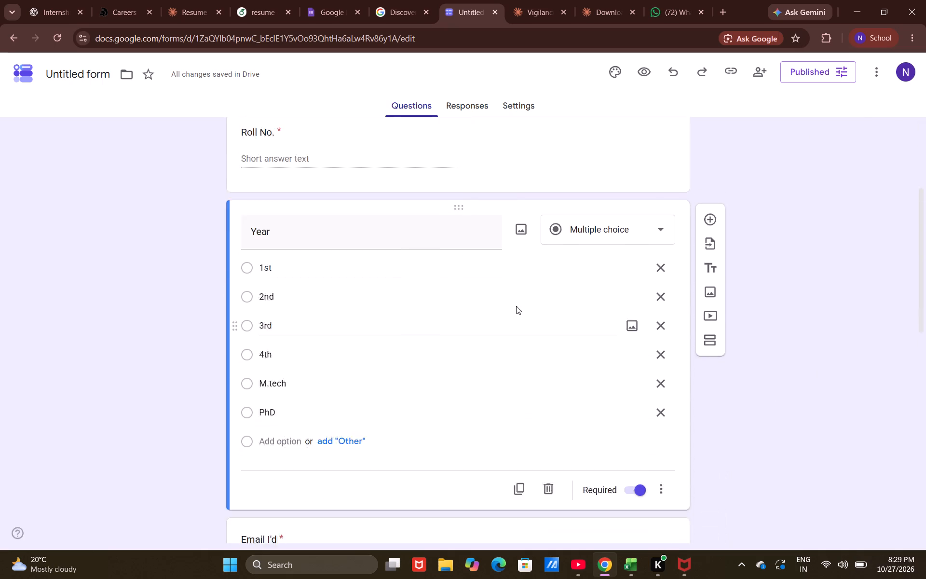
scroll(507, 305, "down", 10)
scroll(517, 306, "up", 4)
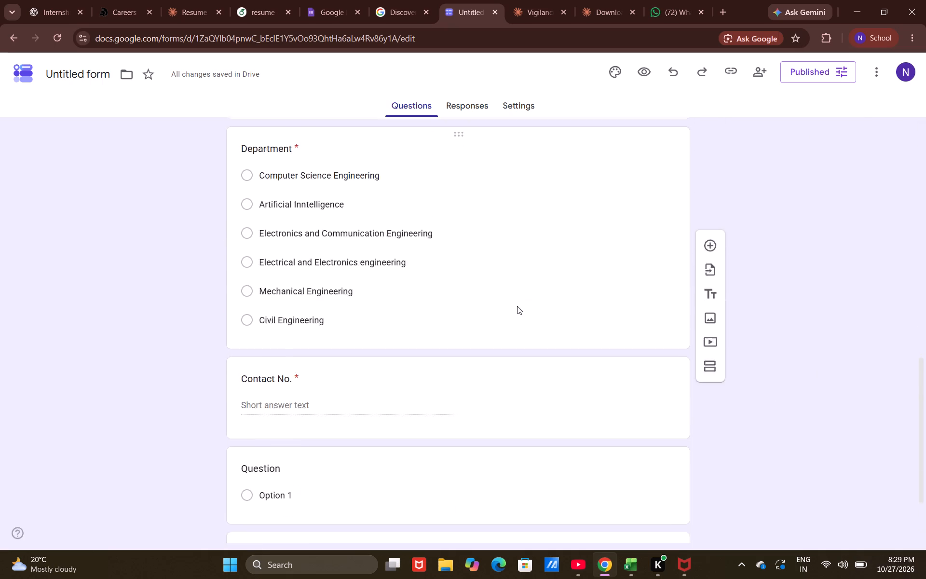
scroll(517, 306, "up", 6)
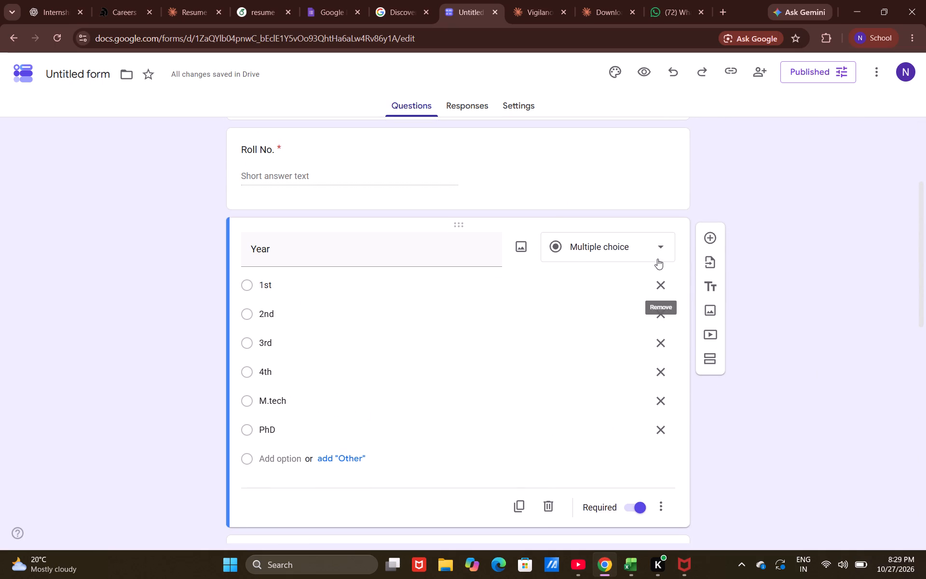
Change the Year question's type to Checkboxes.
left_click(657, 259)
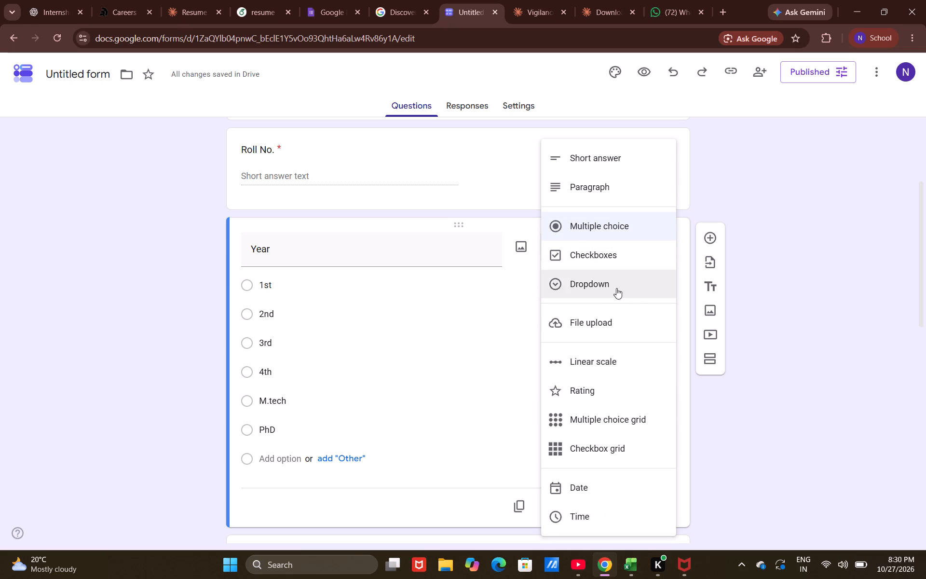
left_click(775, 225)
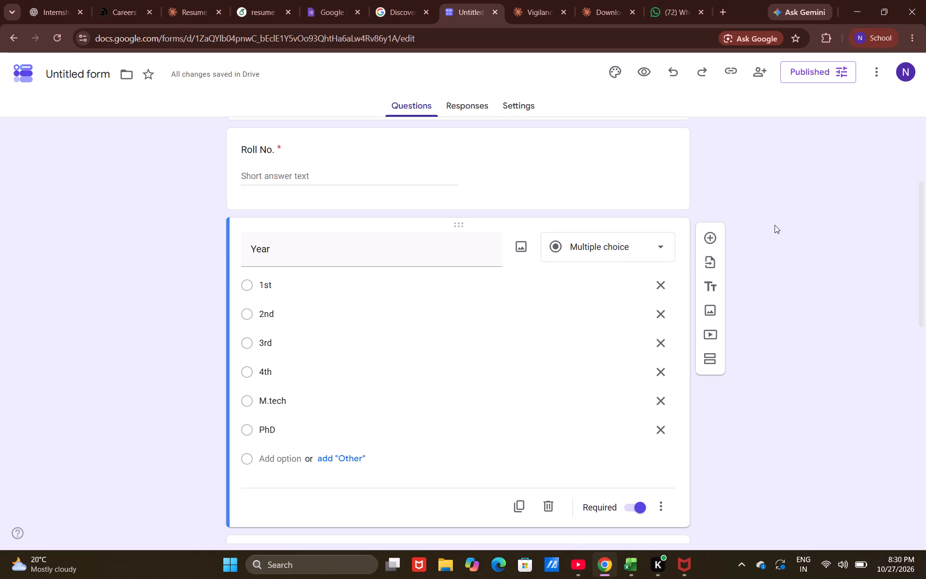
left_click(635, 250)
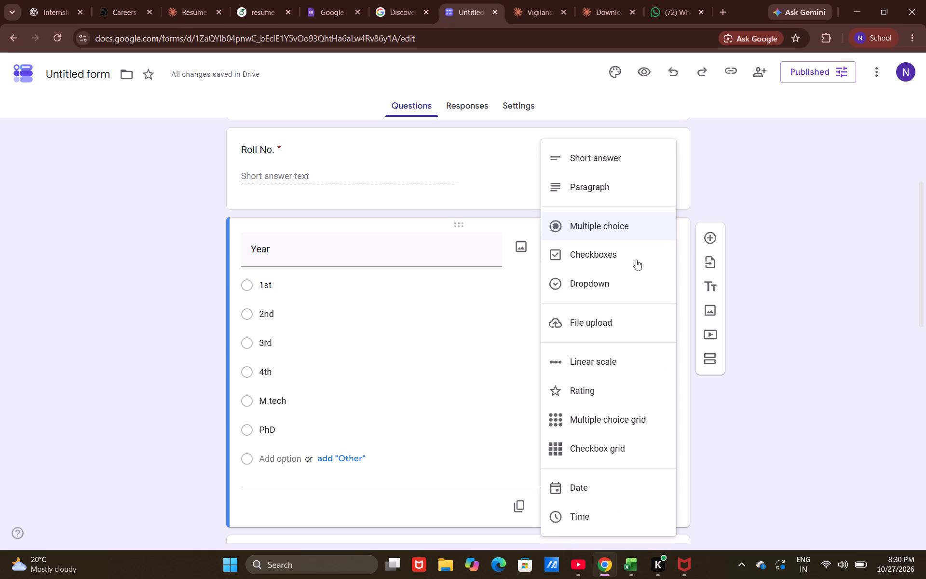
left_click(615, 263)
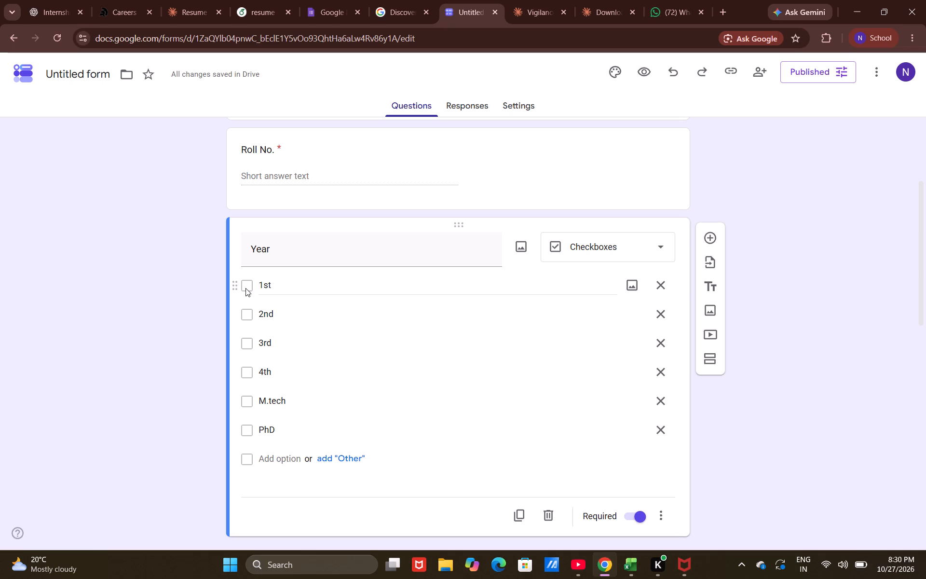
left_click(631, 253)
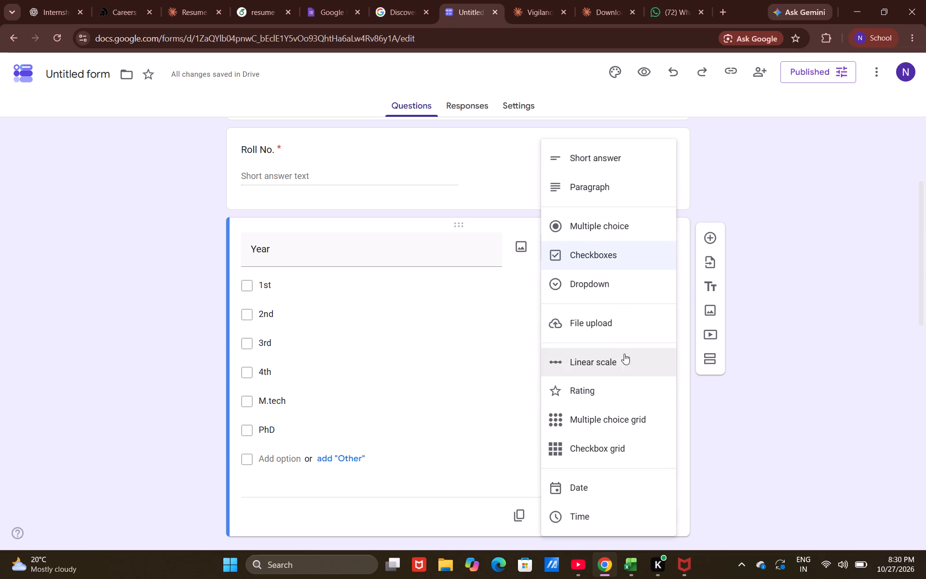
scroll(586, 263, "up", 3)
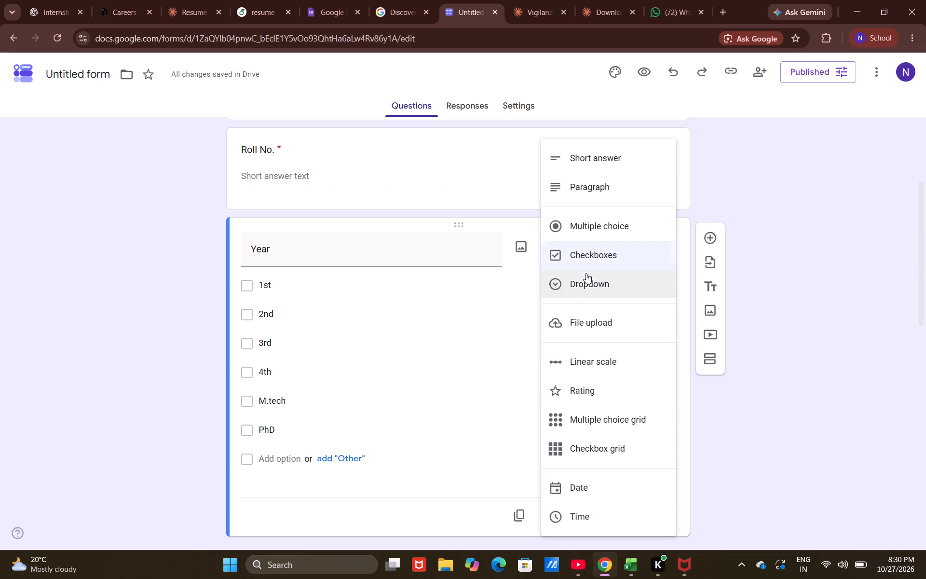
scroll(604, 334, "down", 3)
left_click(888, 262)
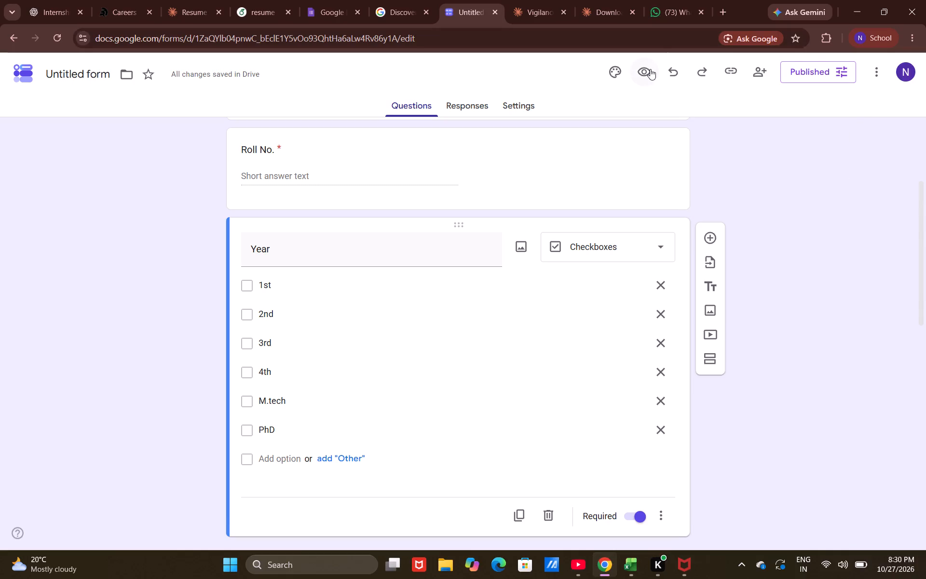
Open the form's sharing settings and examine the general access options for the editor view.
left_click(762, 73)
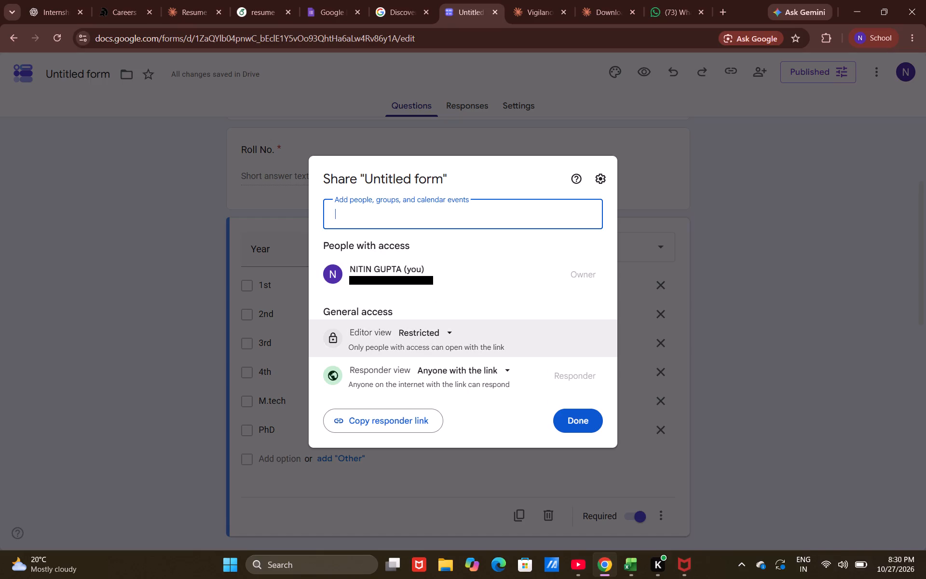
left_click(445, 334)
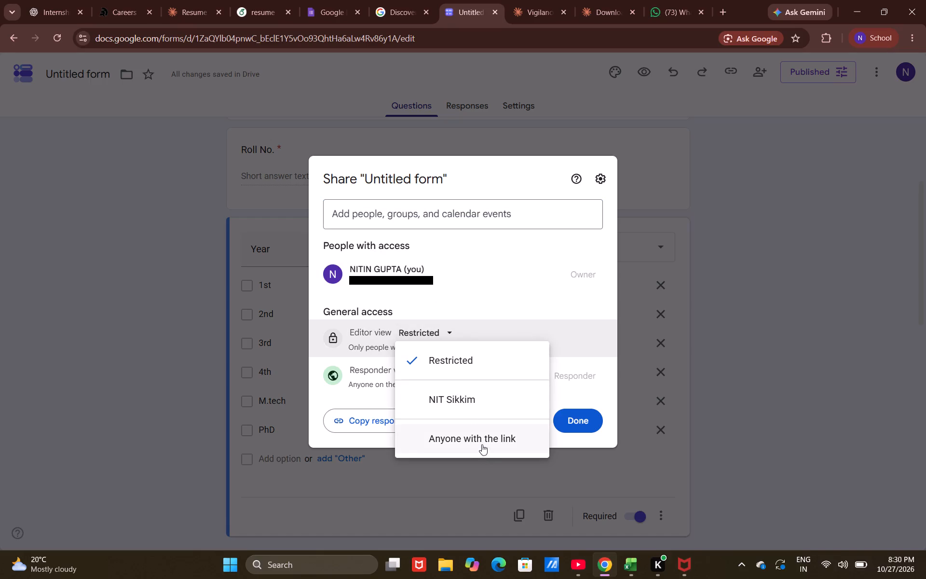
scroll(481, 388, "down", 5)
scroll(470, 413, "up", 8)
left_click(484, 310)
left_click(443, 339)
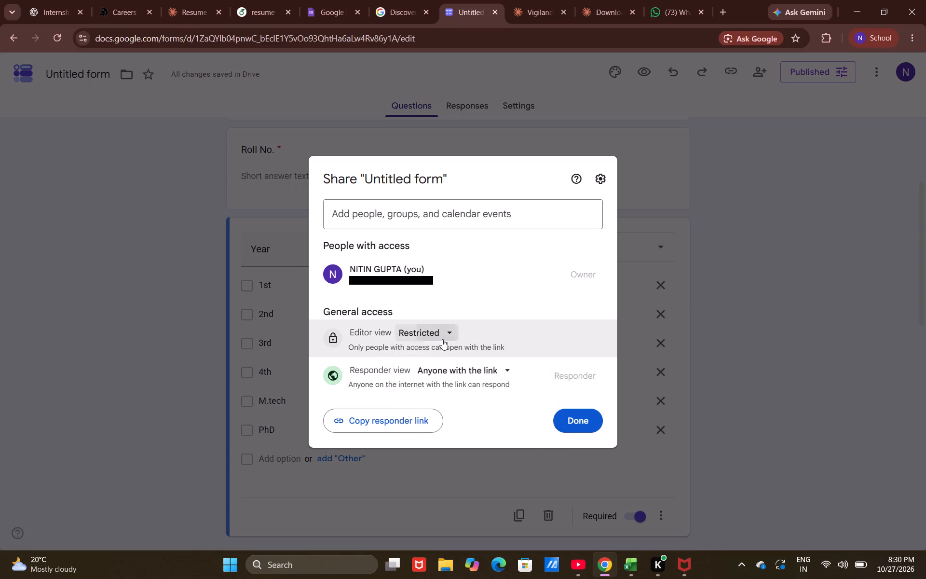
left_click(512, 334)
left_click(508, 331)
left_click(422, 330)
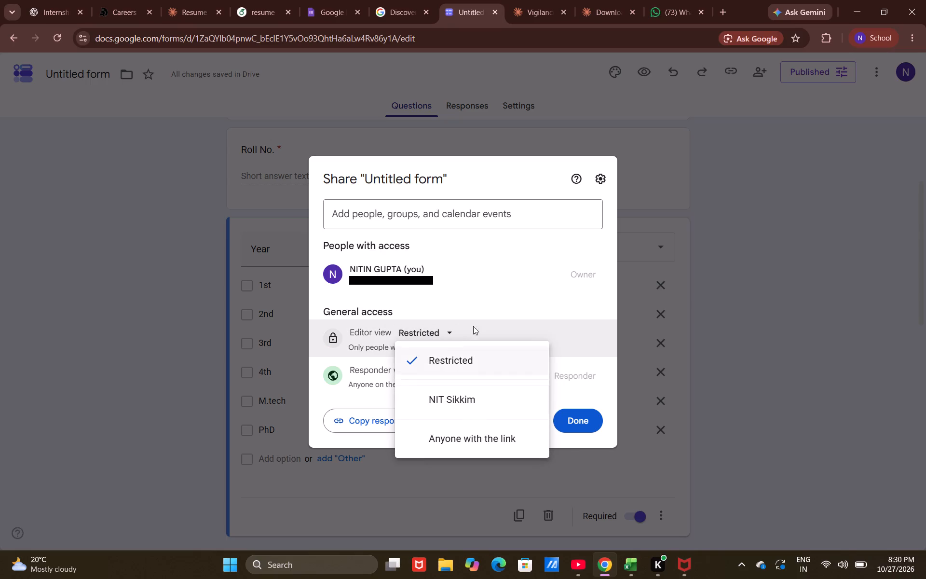
left_click(417, 214)
Find the collaborator by roll number, give them the Editor role on the form, and send the invitation.
left_click(417, 219)
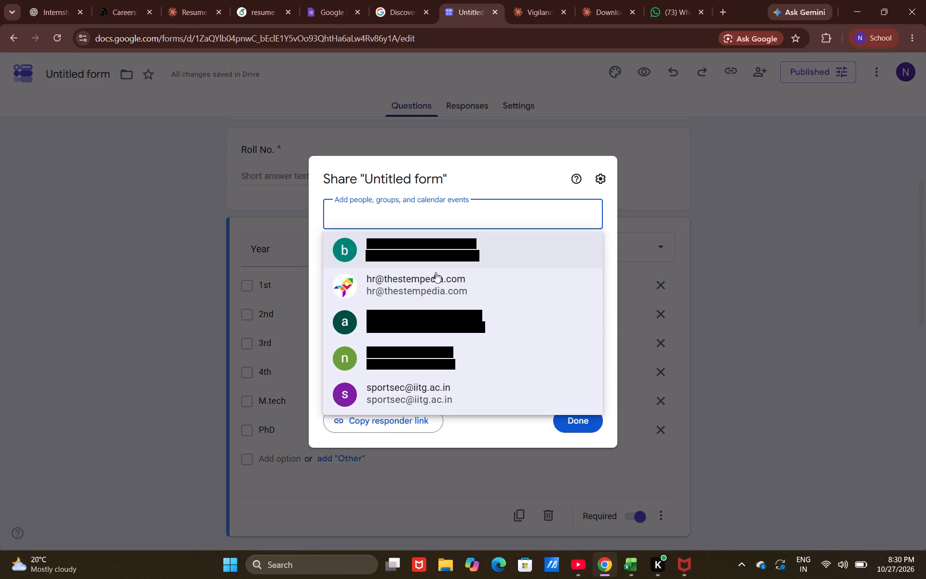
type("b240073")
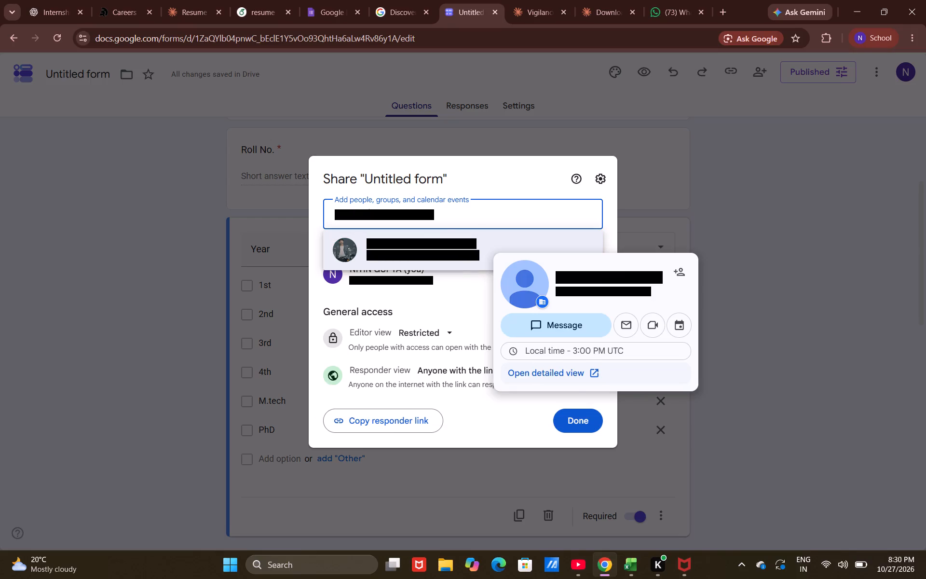
left_click(404, 249)
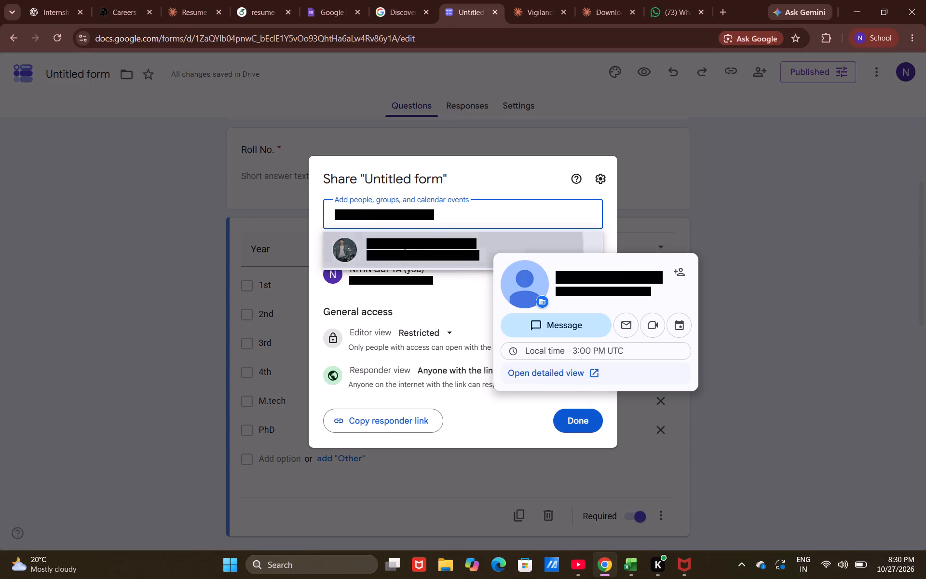
left_click(567, 233)
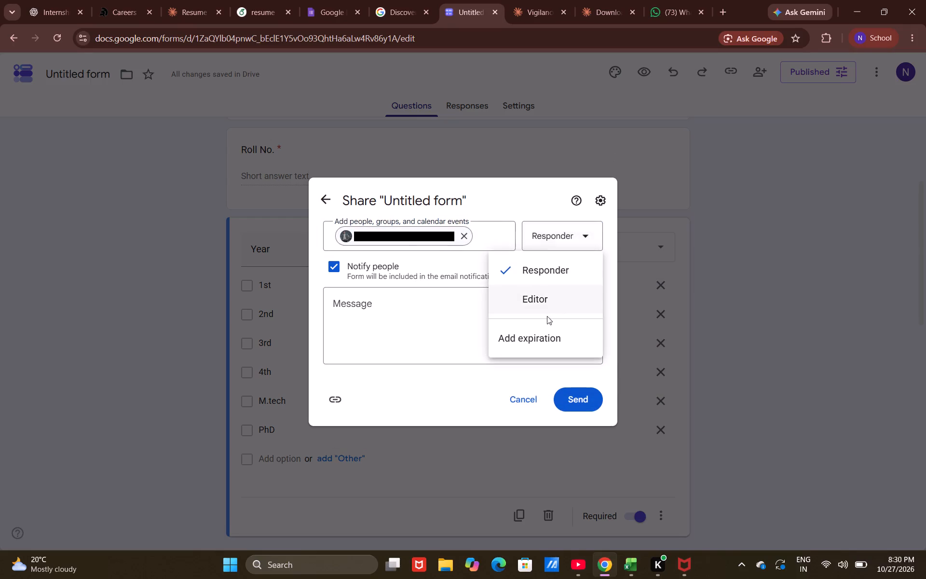
left_click(540, 303)
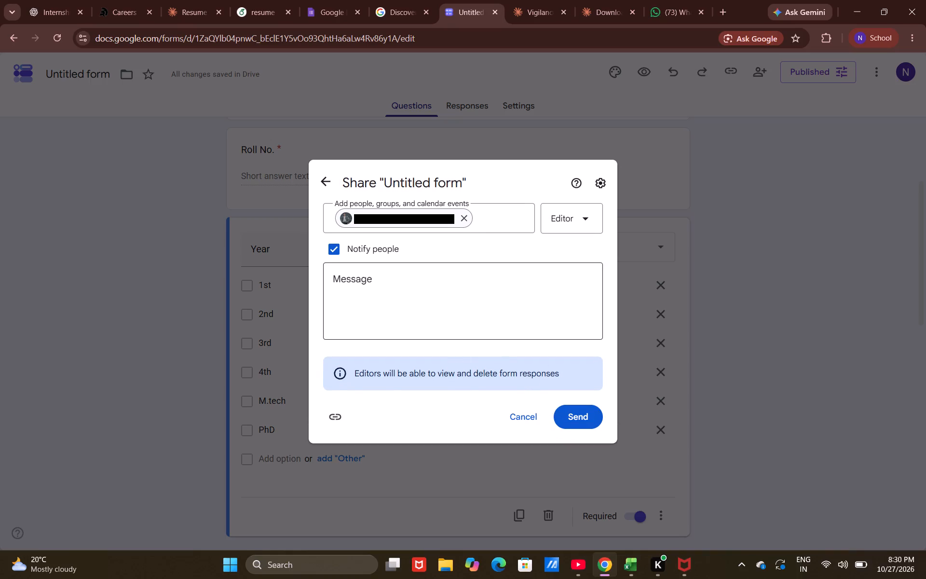
left_click(583, 417)
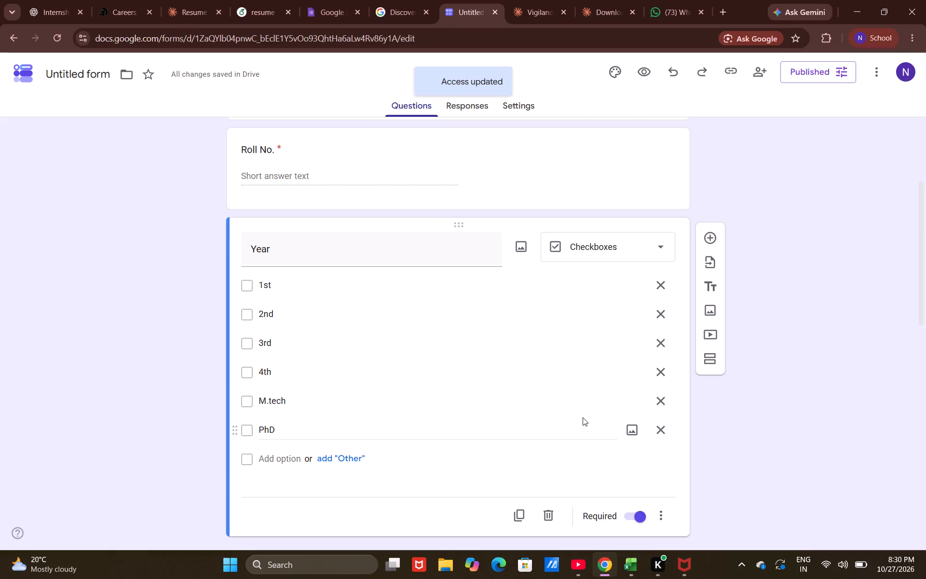
Review the whole form from its title to the two blank questions at the end.
scroll(384, 327, "up", 9)
scroll(374, 331, "down", 5)
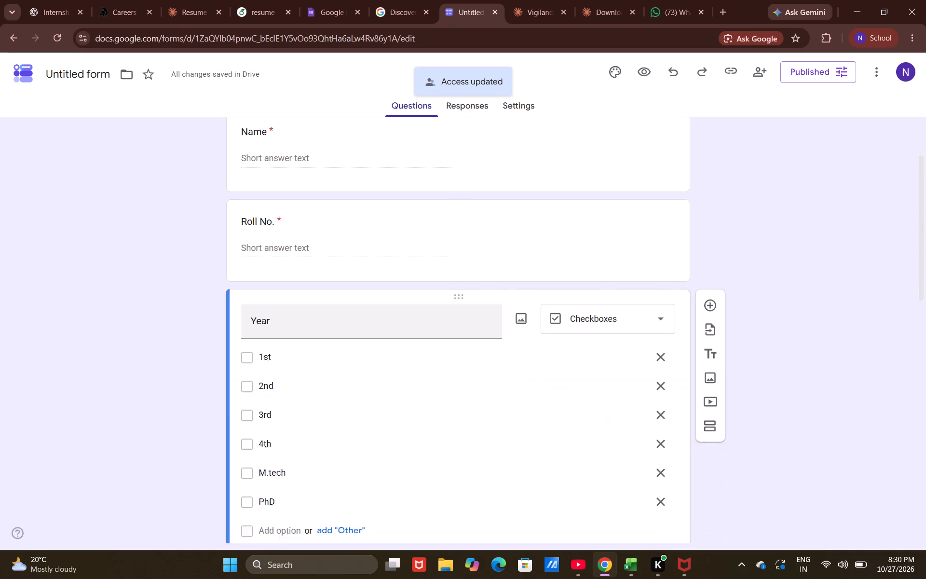
scroll(374, 331, "down", 4)
scroll(374, 331, "up", 4)
scroll(374, 331, "down", 13)
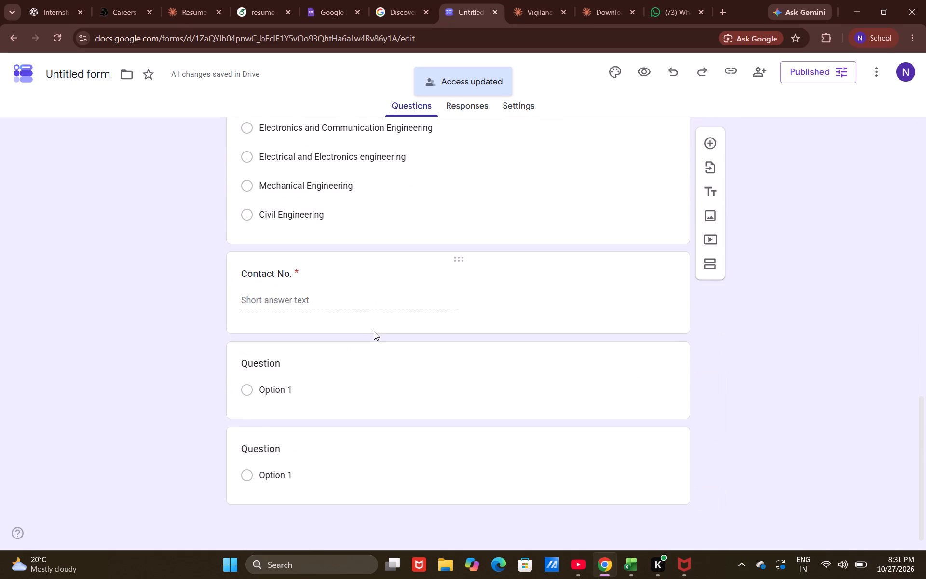
scroll(374, 331, "down", 5)
scroll(374, 331, "up", 17)
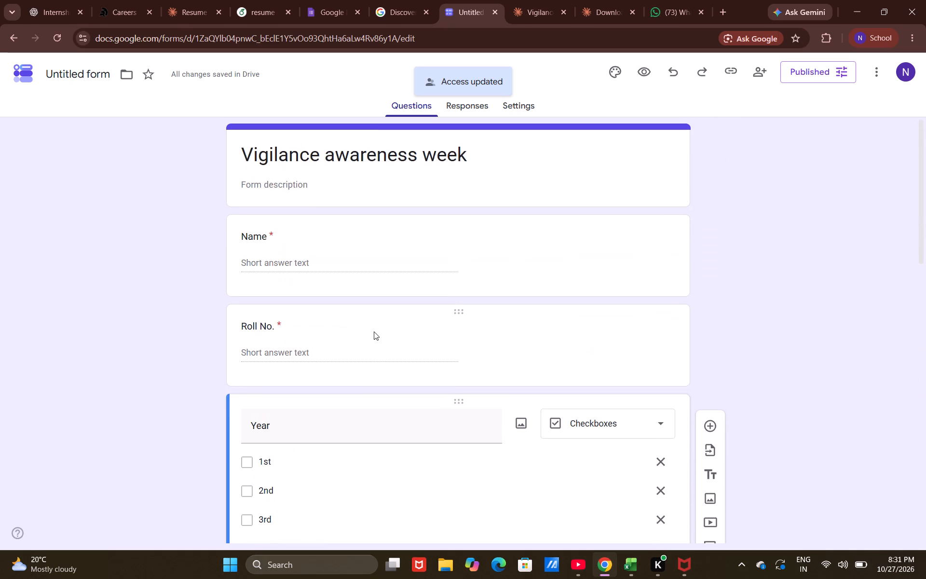
scroll(374, 331, "up", 2)
left_click(196, 332)
scroll(465, 327, "down", 5)
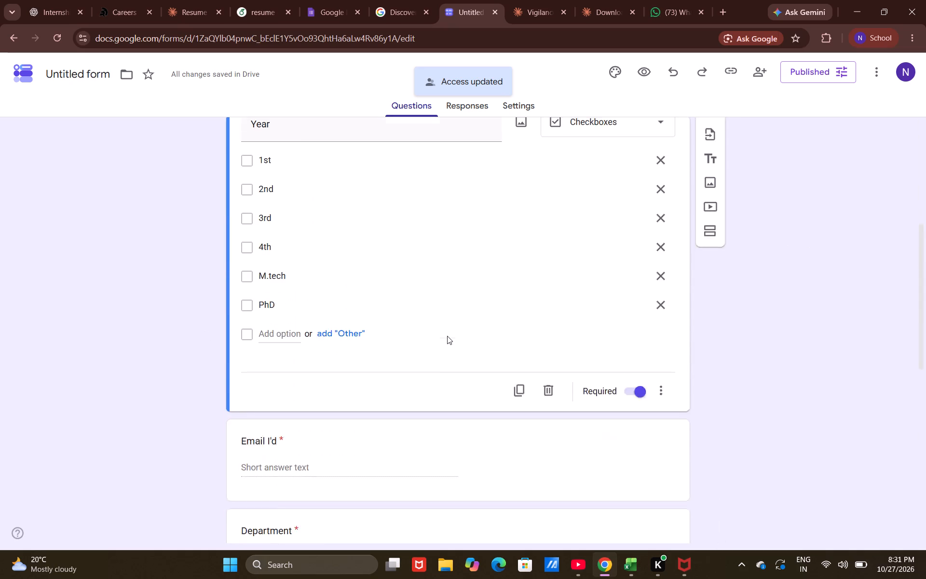
scroll(447, 336, "down", 4)
scroll(399, 337, "up", 9)
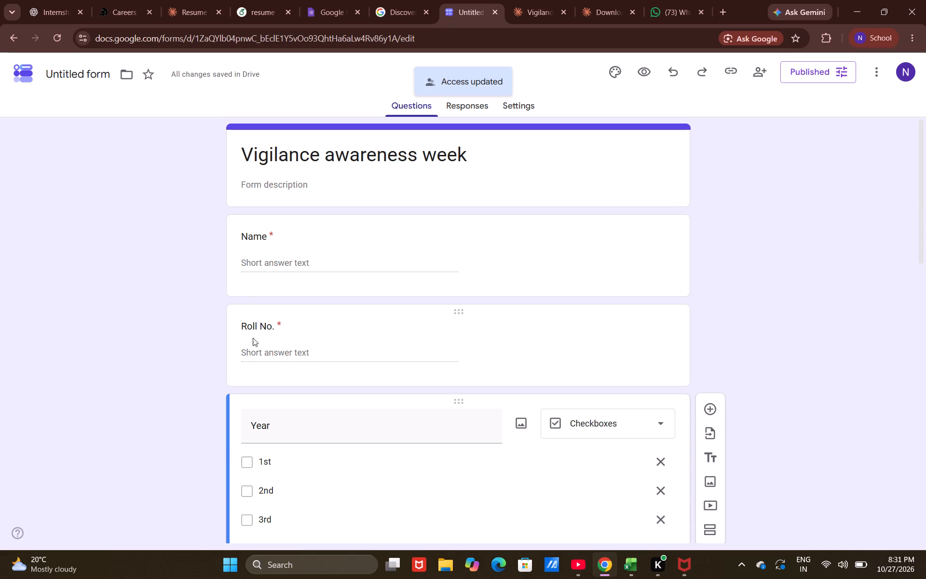
left_click(332, 316)
left_click(176, 327)
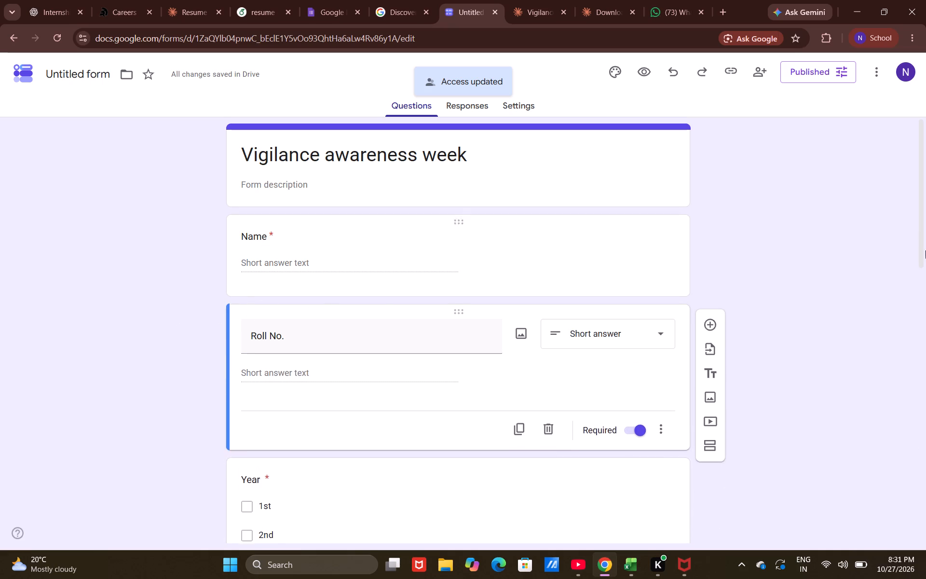
scroll(925, 232, "down", 3)
scroll(570, 385, "down", 18)
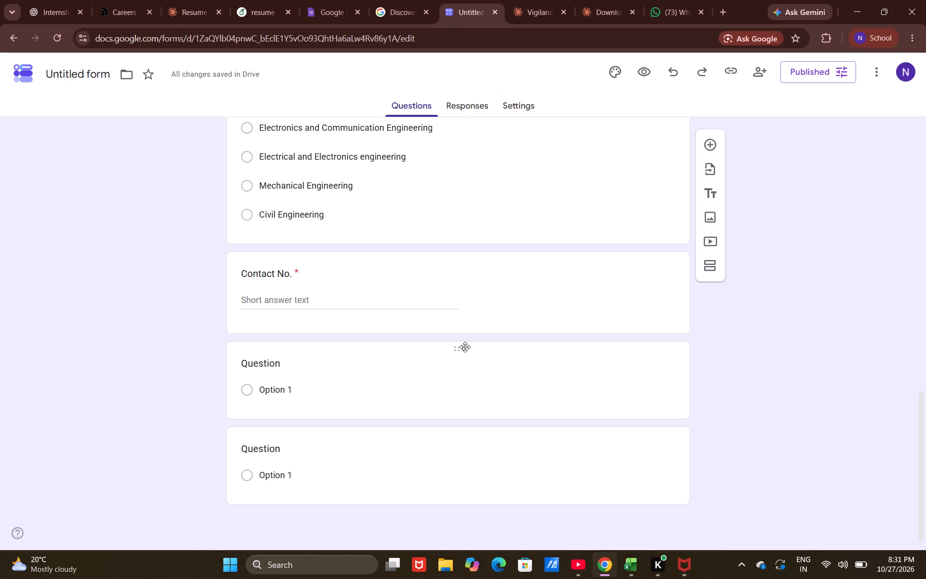
scroll(468, 351, "up", 2)
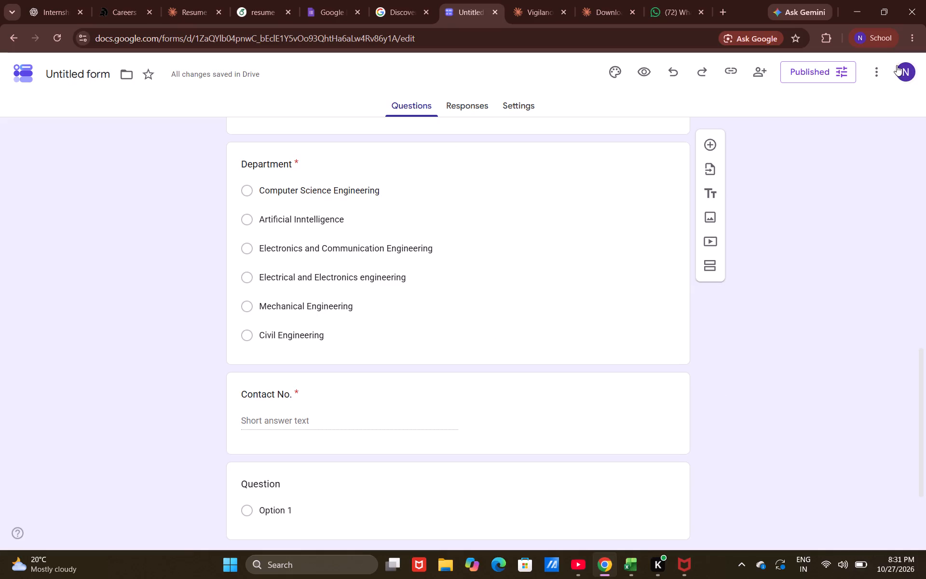
Reopen the form's sharing settings.
left_click(742, 67)
left_click(762, 78)
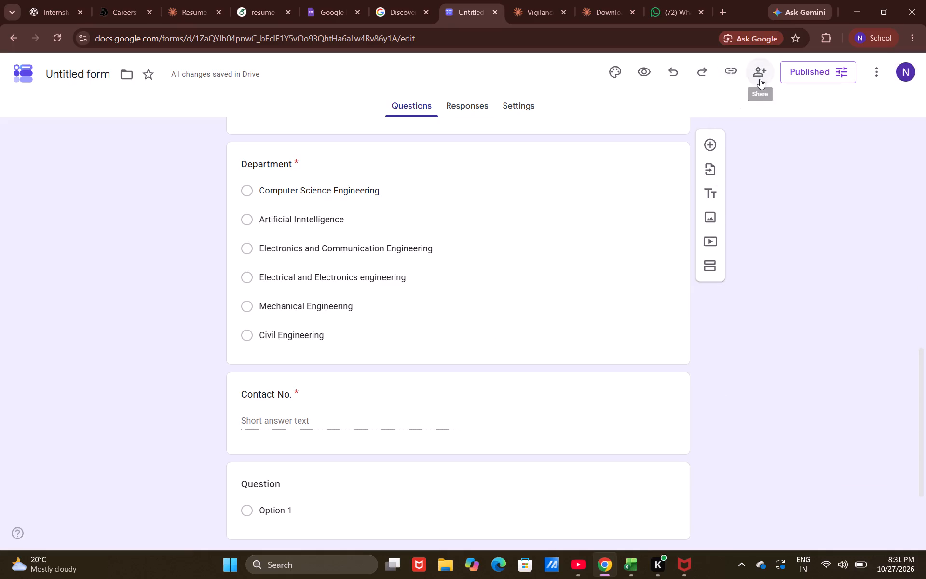
left_click(763, 73)
left_click(763, 74)
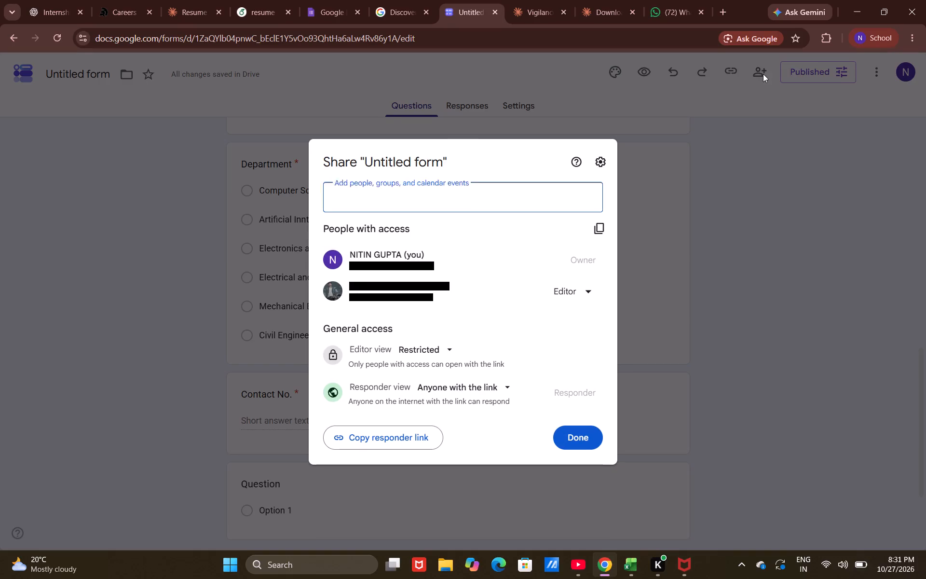
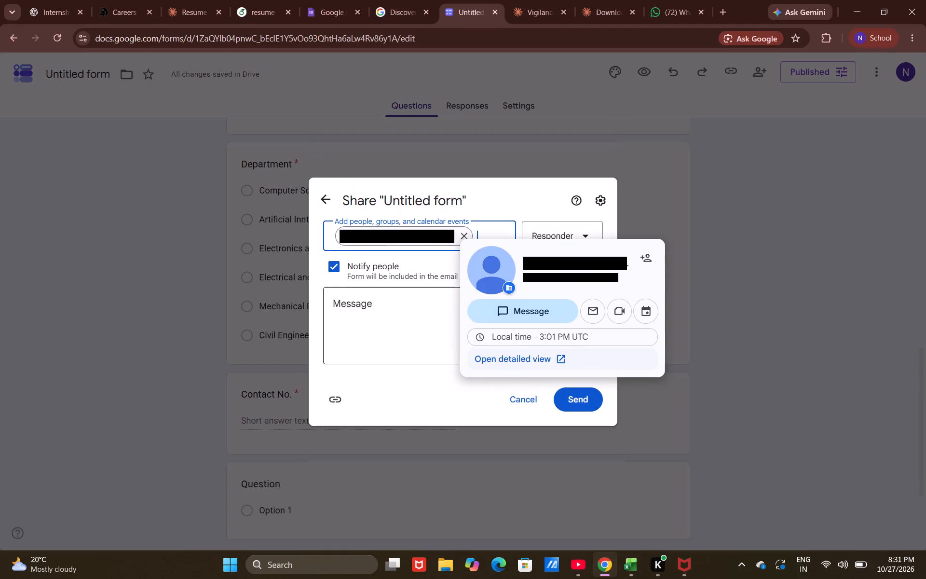
Open the role options for the person being added in the form's sharing settings.
left_click(574, 224)
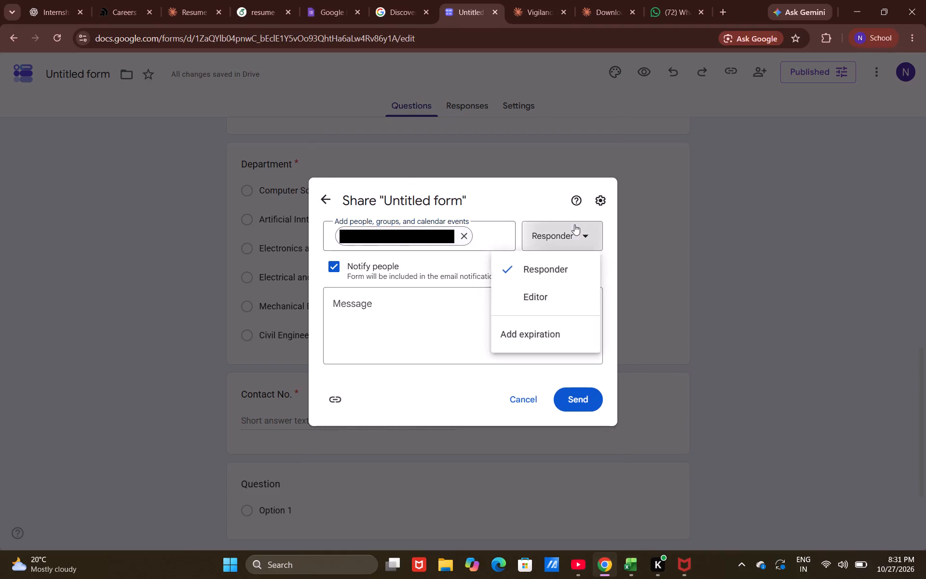
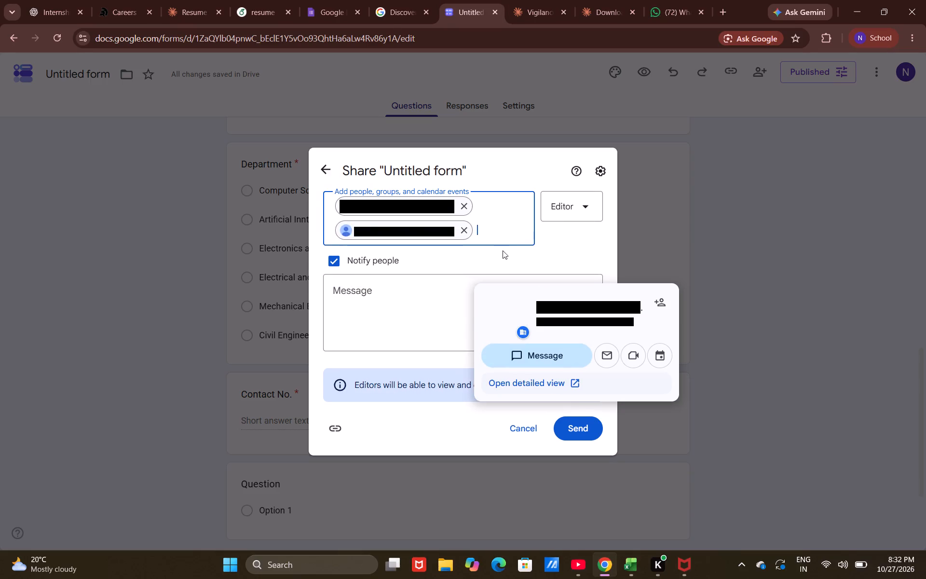
Send the form's sharing invitation to the two added people as editors, with notification on.
left_click(573, 424)
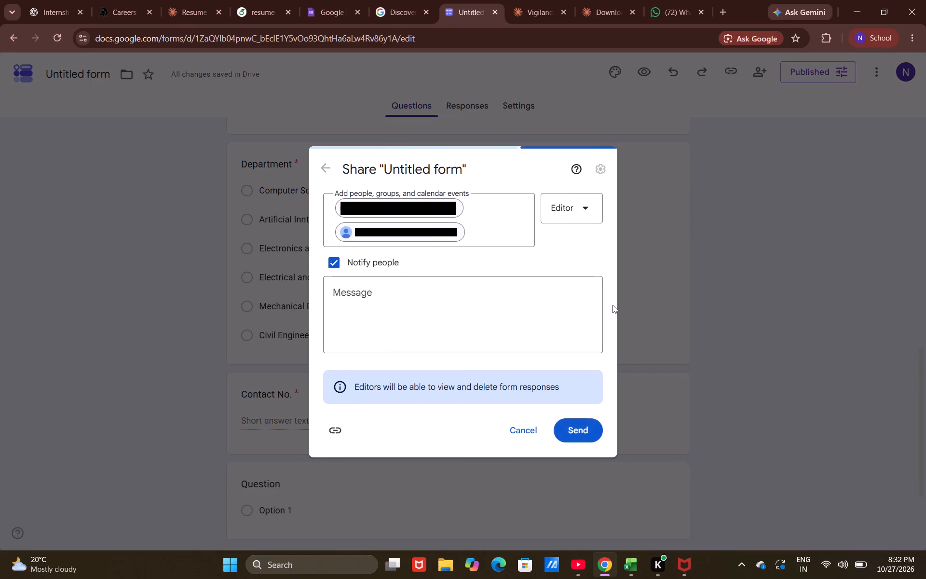